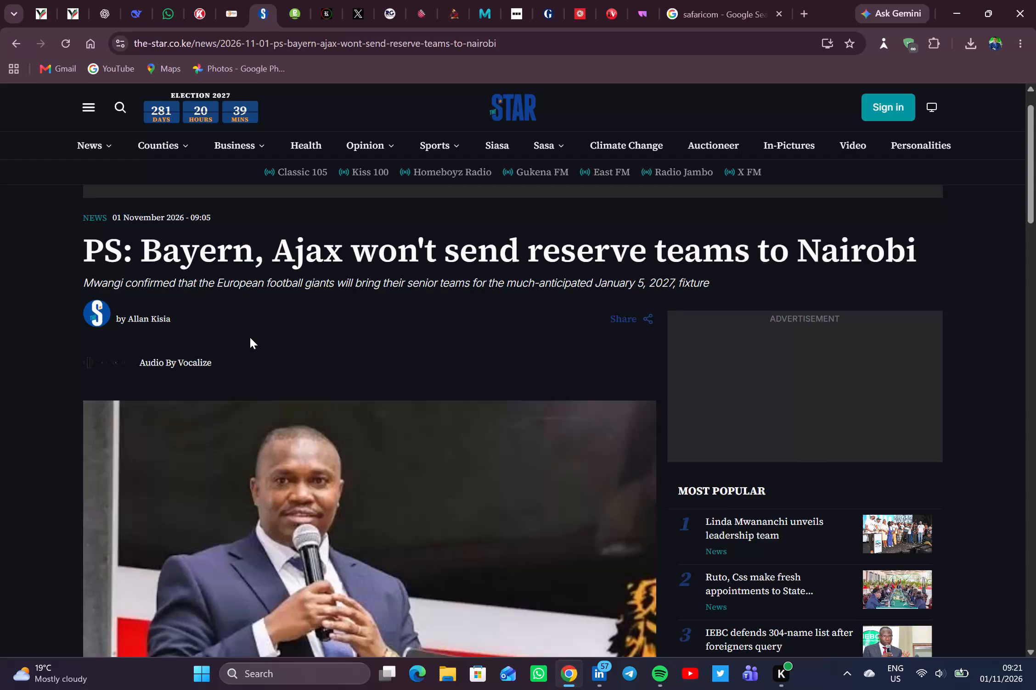
# Copy the Bayern and Ajax article's headline and subheading from The Star into the ChatGPT prompt, followed by a new line.
pyautogui.moveTo(86, 295); pyautogui.dragTo(399, 314)
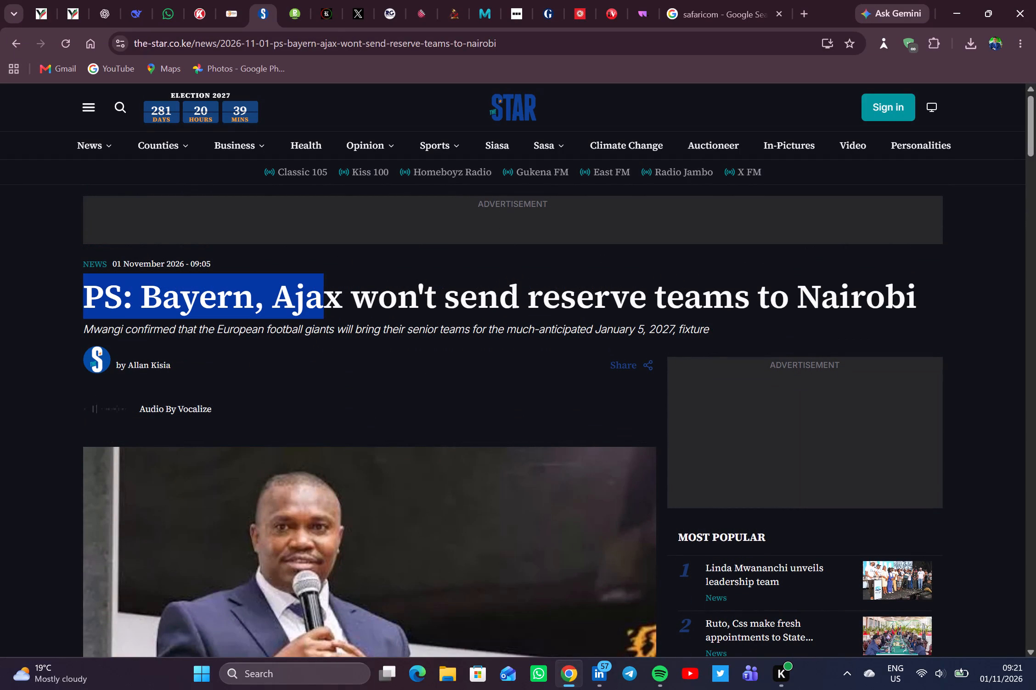
pyautogui.moveTo(399, 314); pyautogui.dragTo(709, 328)
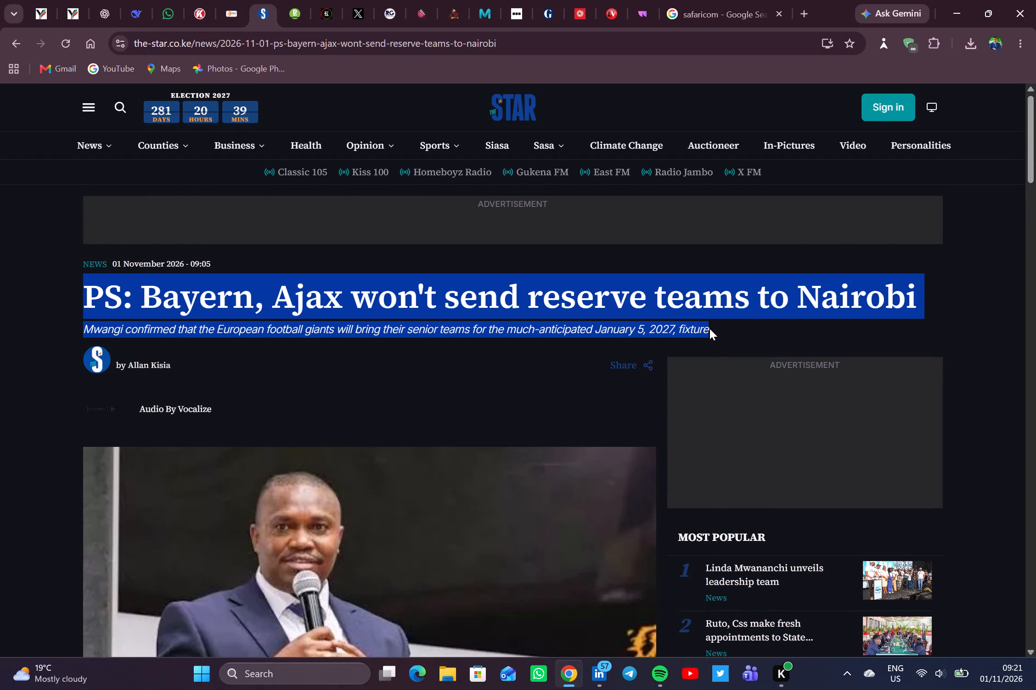
pyautogui.hotkey('ctrl', 'c')
pyautogui.click(109, 0)
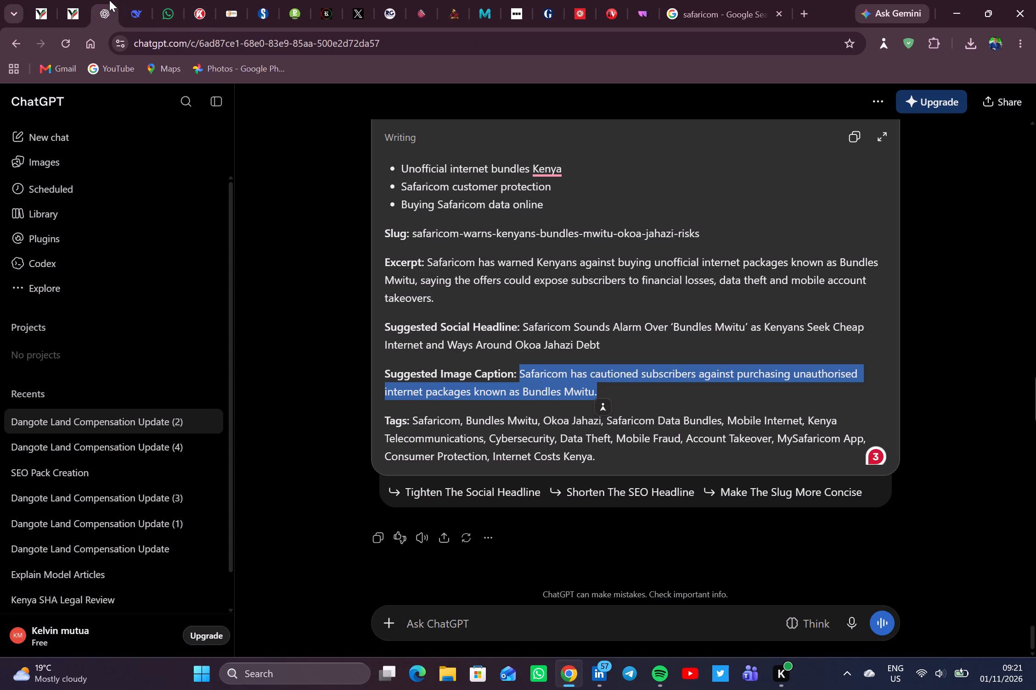
pyautogui.click(528, 609)
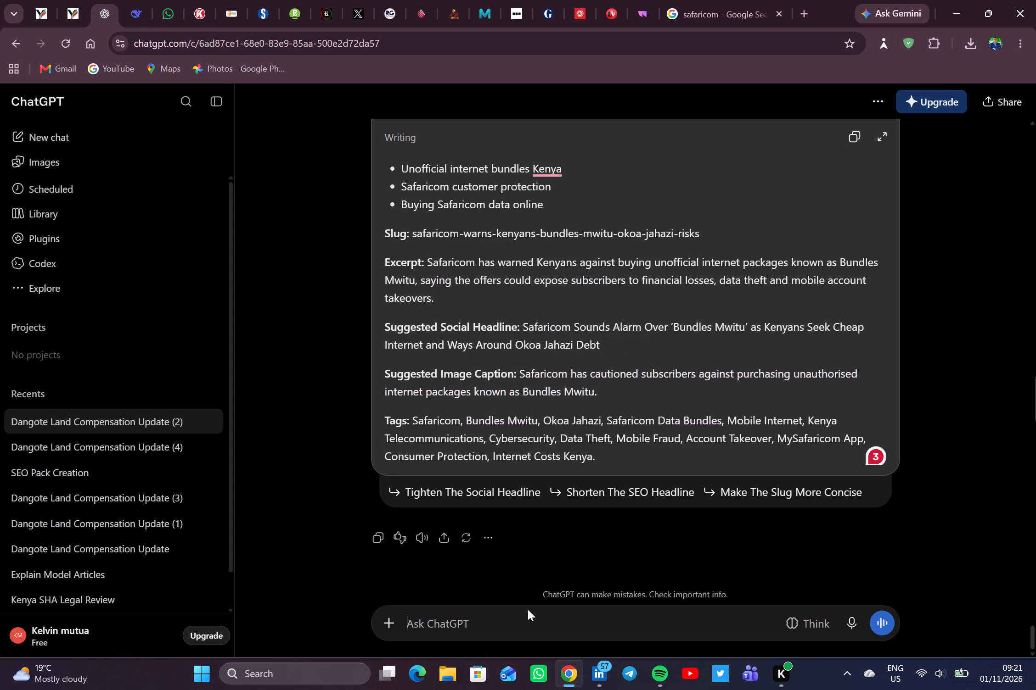
pyautogui.hotkey('ctrl', 'v')
pyautogui.hotkey('shift', 'Return')
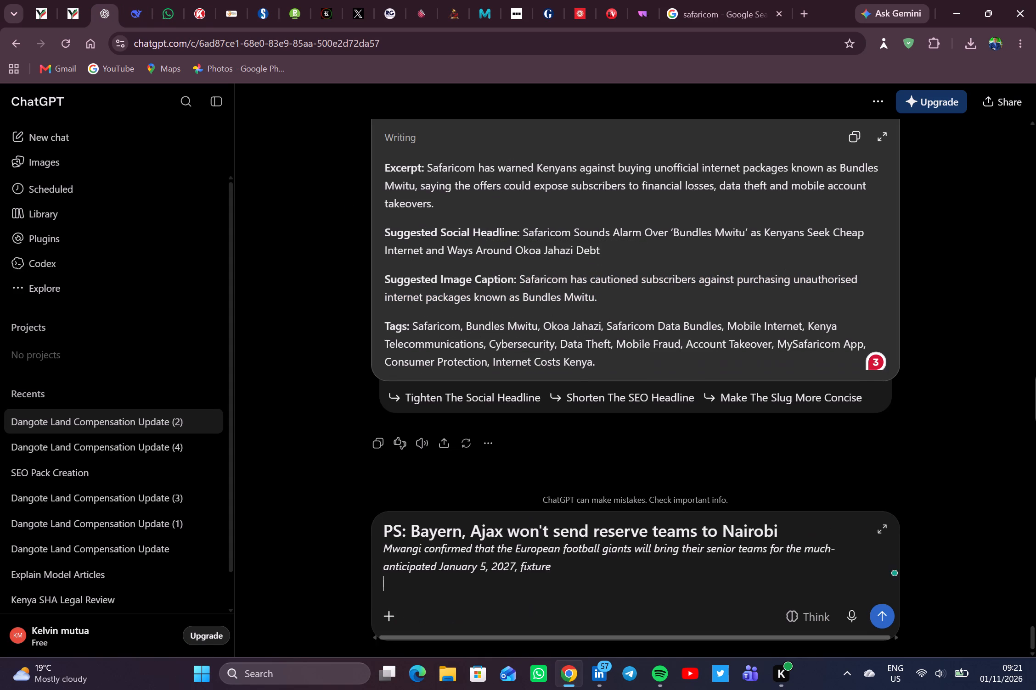
# Check the published Y News 'Bundles Mwitu' post on X, load the new feed posts, and view the WordPress posts list.
pyautogui.click(367, 22)
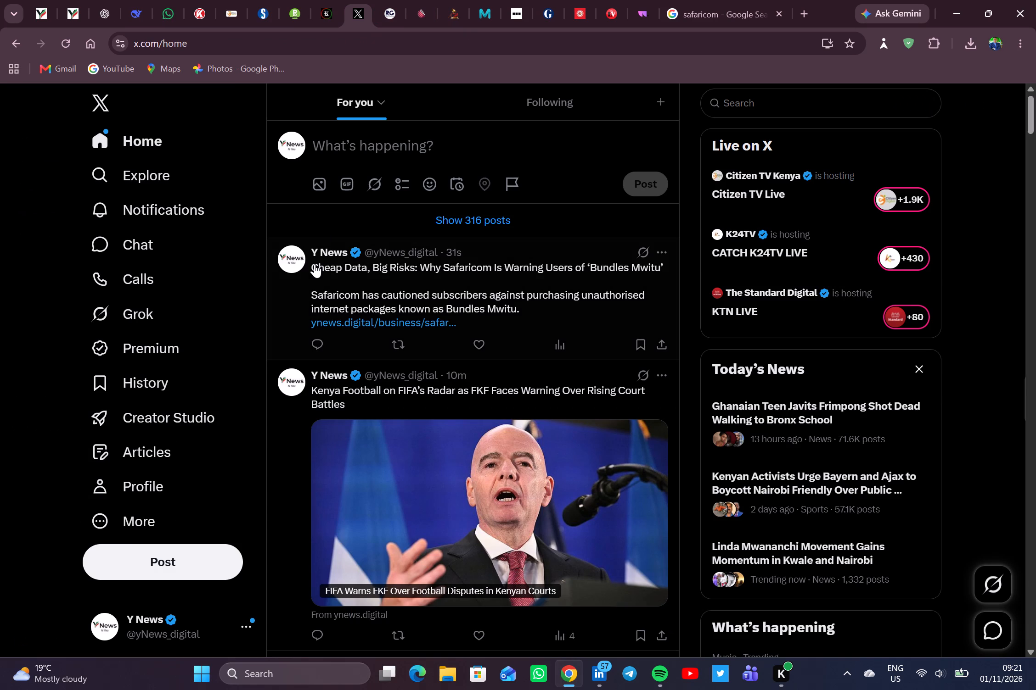
pyautogui.click(367, 277)
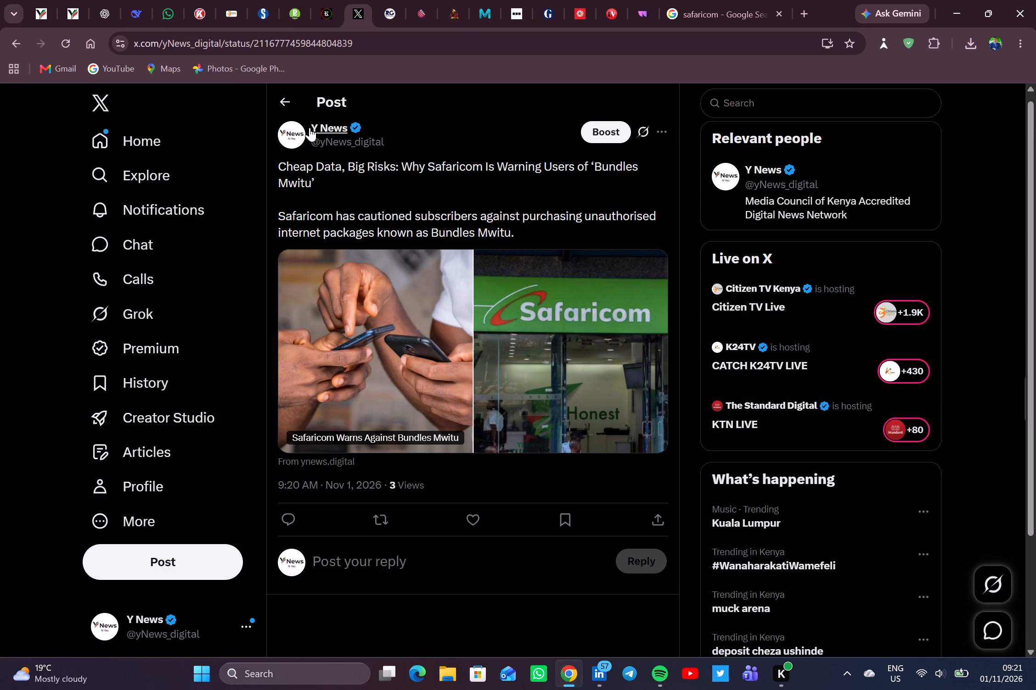
pyautogui.click(296, 103)
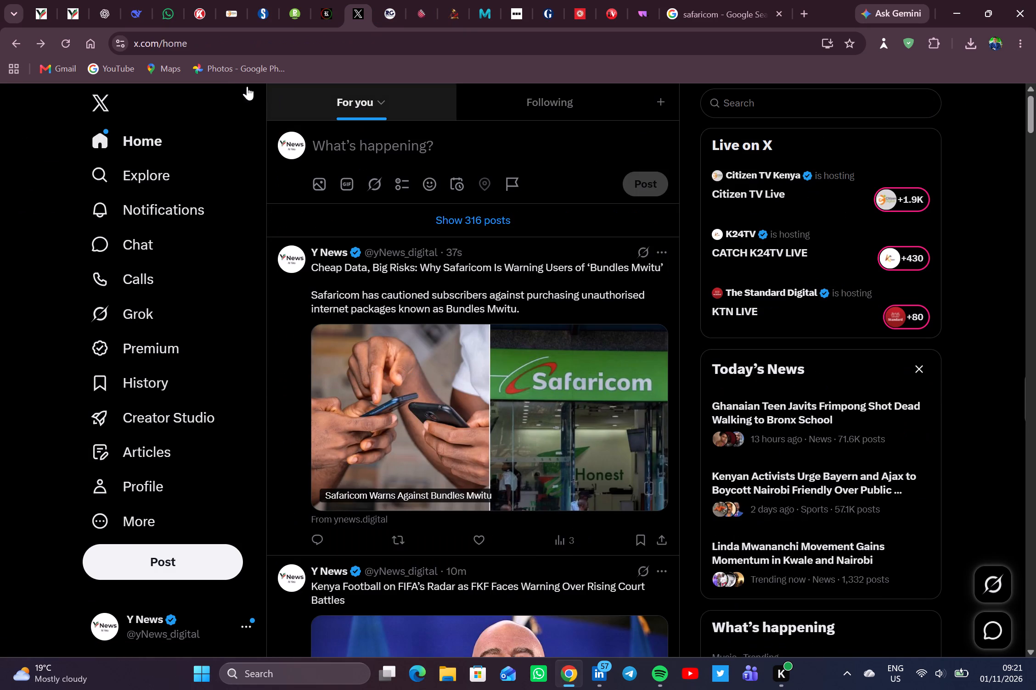
pyautogui.click(365, 231)
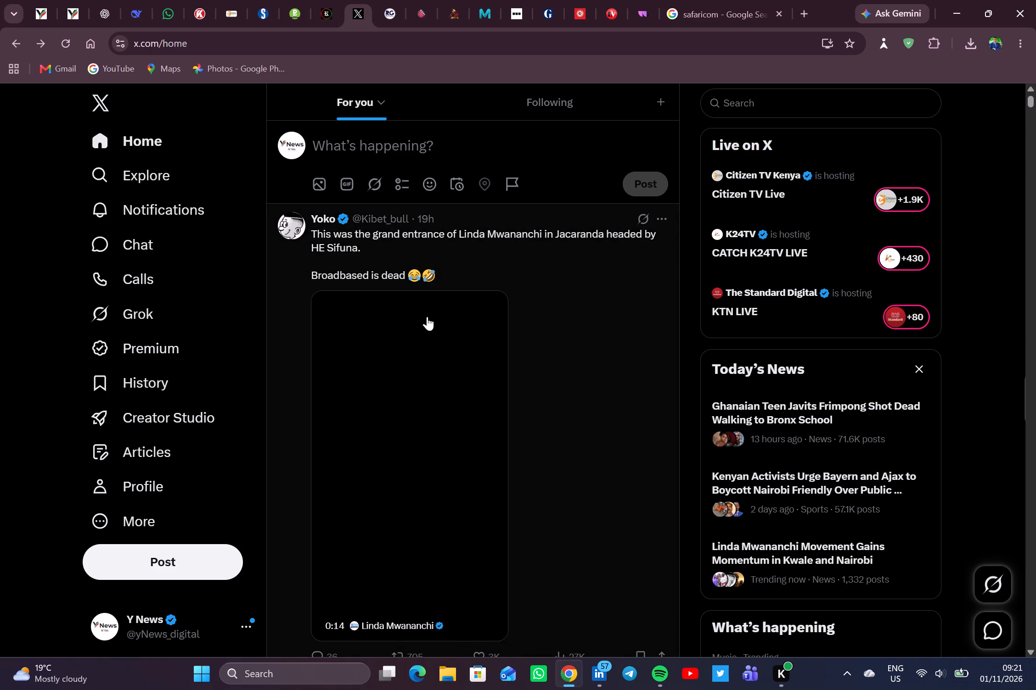
pyautogui.scroll(-1, 427, 317)
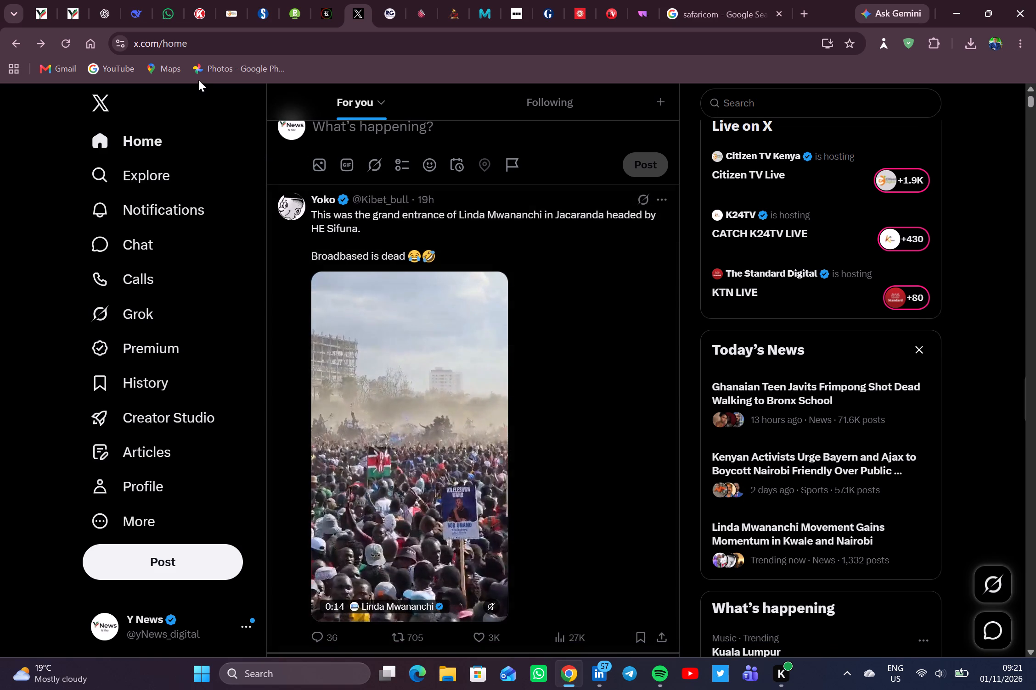
pyautogui.click(71, 7)
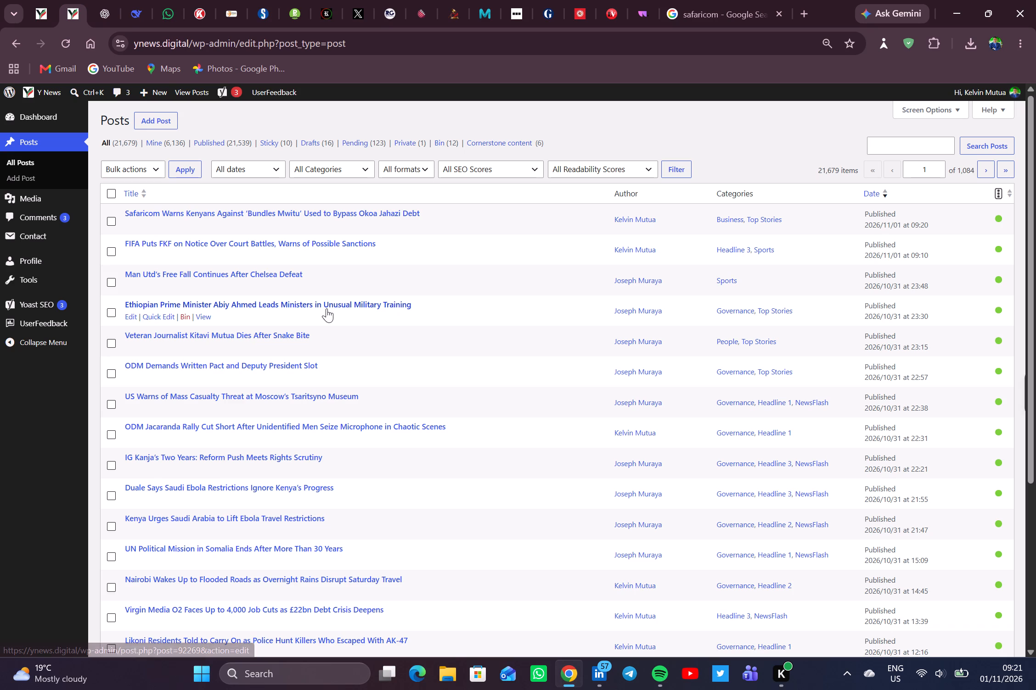
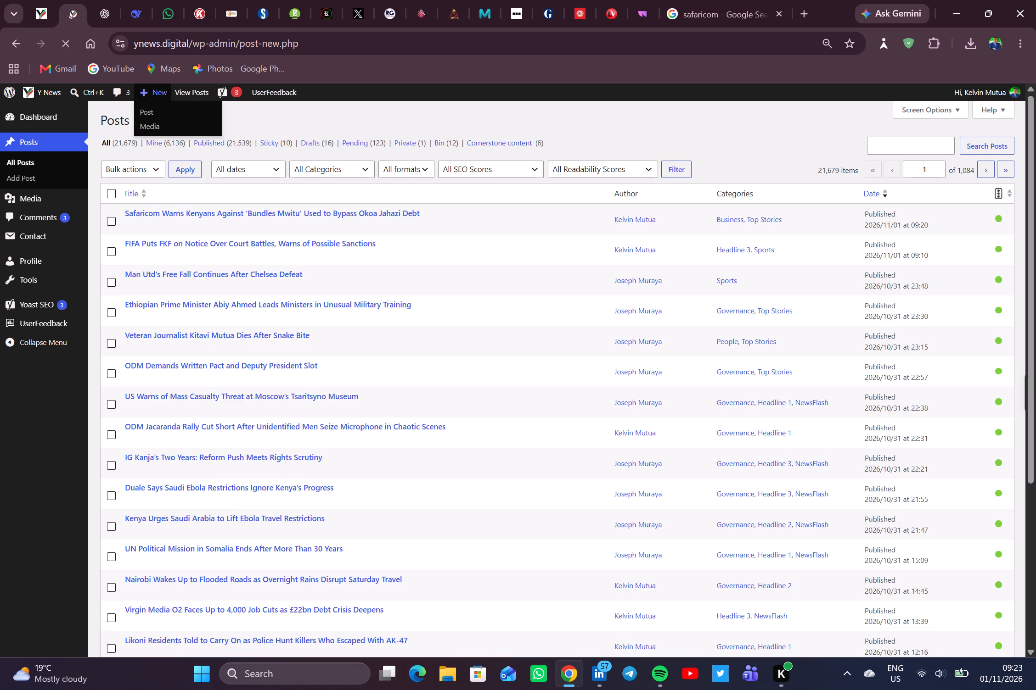
# Open The Eastleigh Voice's News section to look over its latest headlines.
pyautogui.click(604, 16)
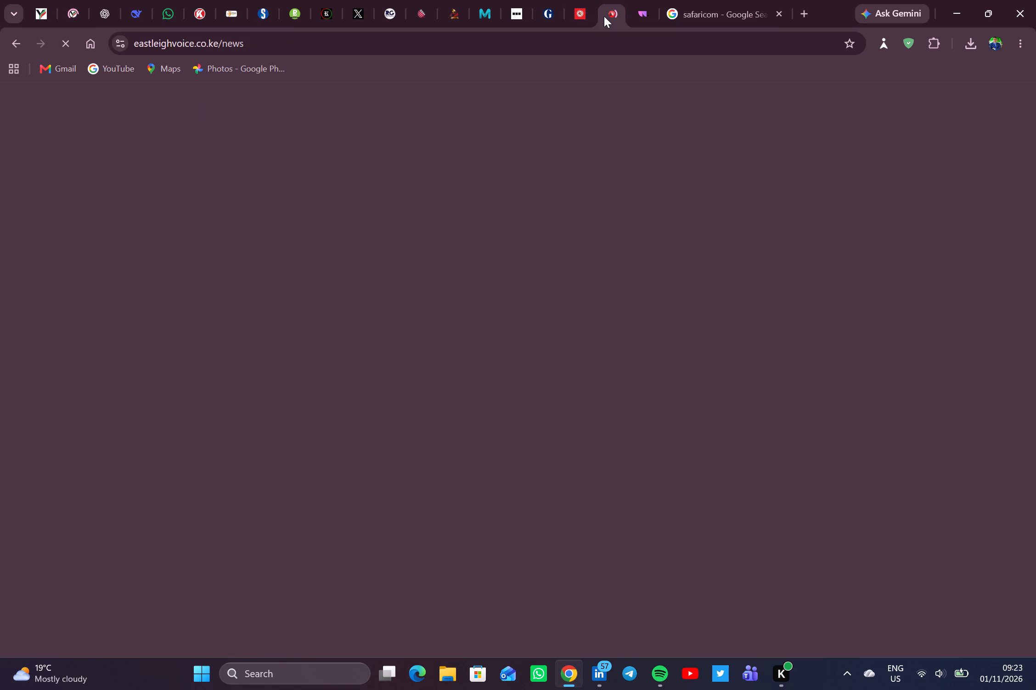
pyautogui.click(604, 16)
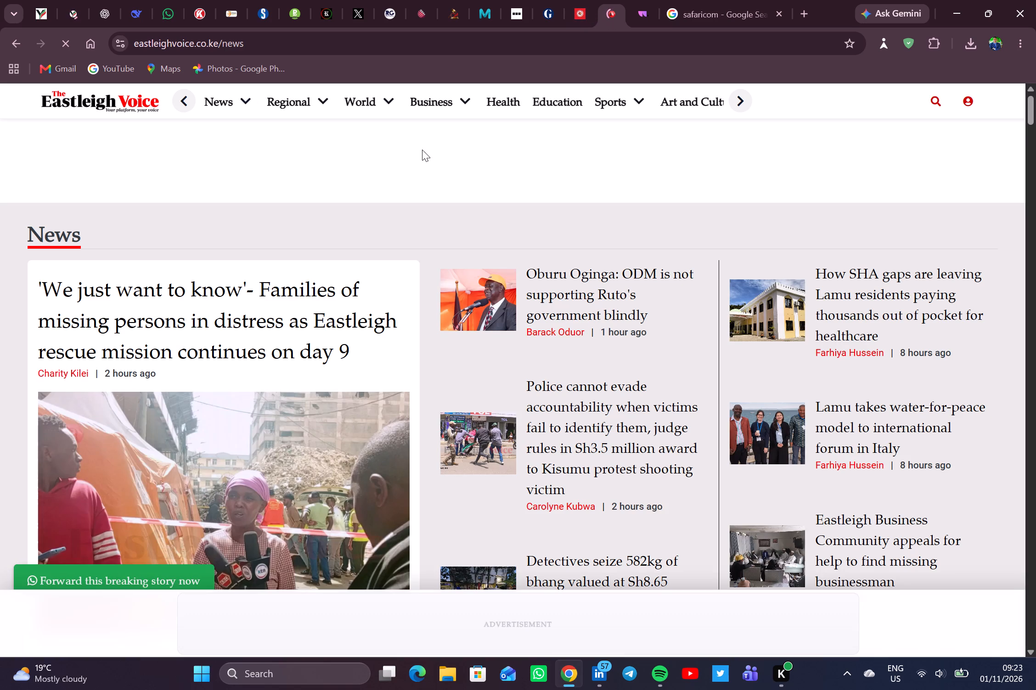
pyautogui.click(225, 103)
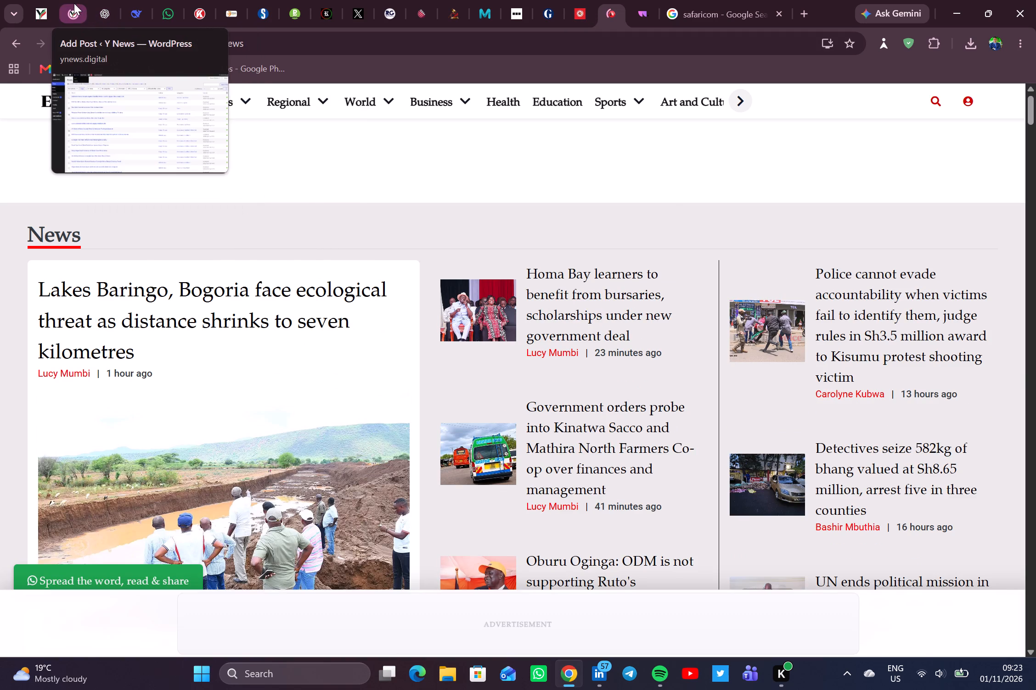
# Return to the Y News WordPress page where the new post is being created.
pyautogui.click(74, 3)
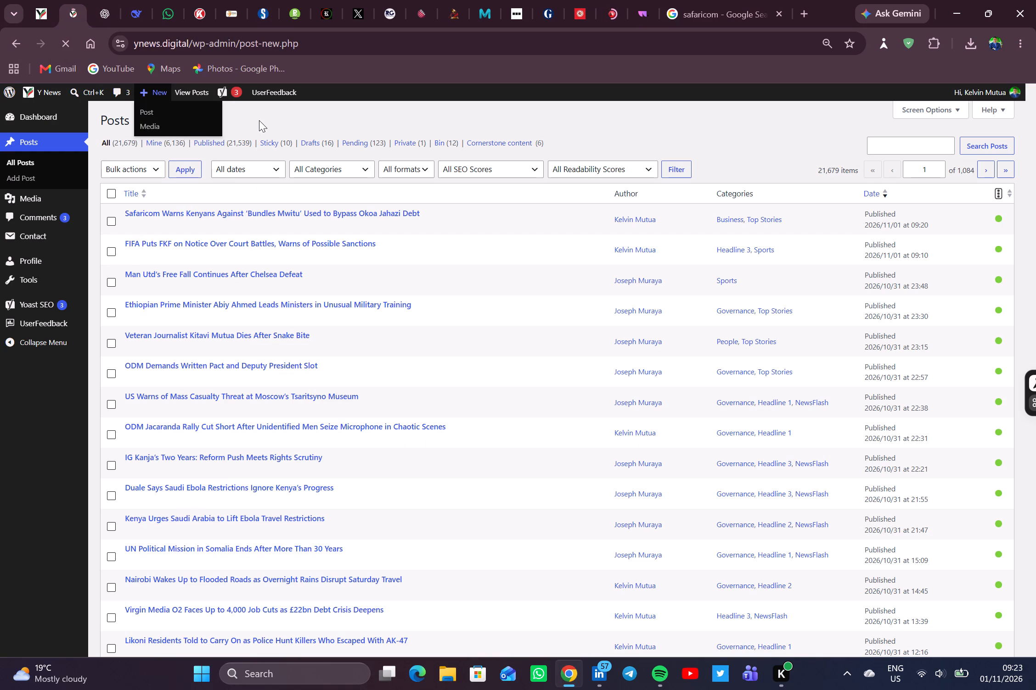
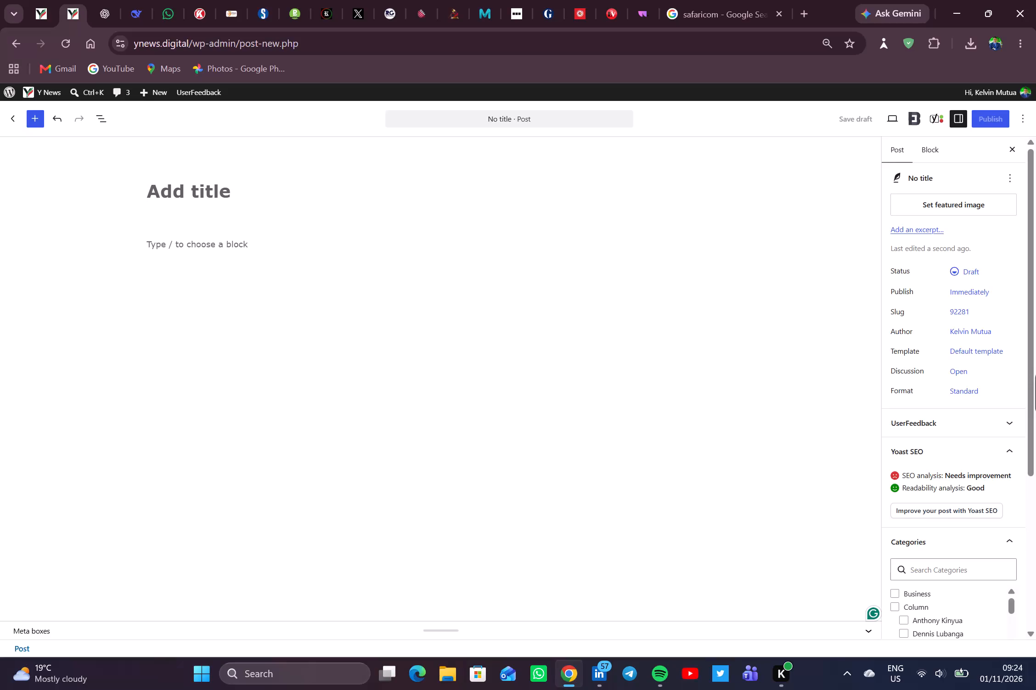
# Paste the copied Bayern Munich and Ajax story, headline included, into the new WordPress post.
pyautogui.hotkey('ctrl', 'v')
pyautogui.scroll(2, 298, 273)
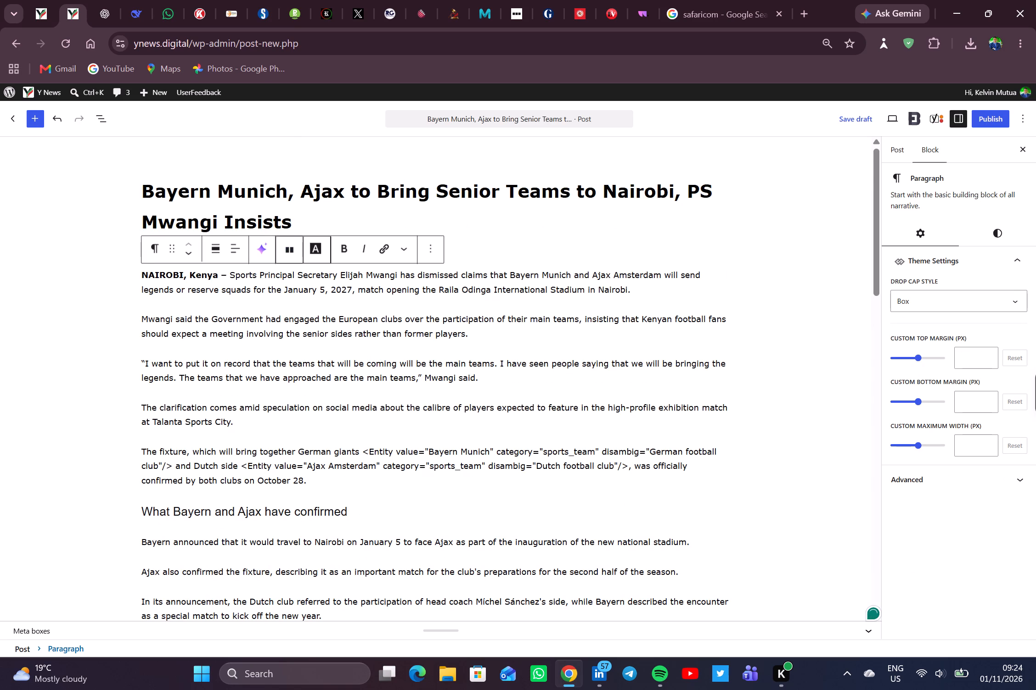
# Remove the bold formatting from the "NAIROBI, Kenya –" dateline in the story's opening paragraph.
pyautogui.click(197, 271)
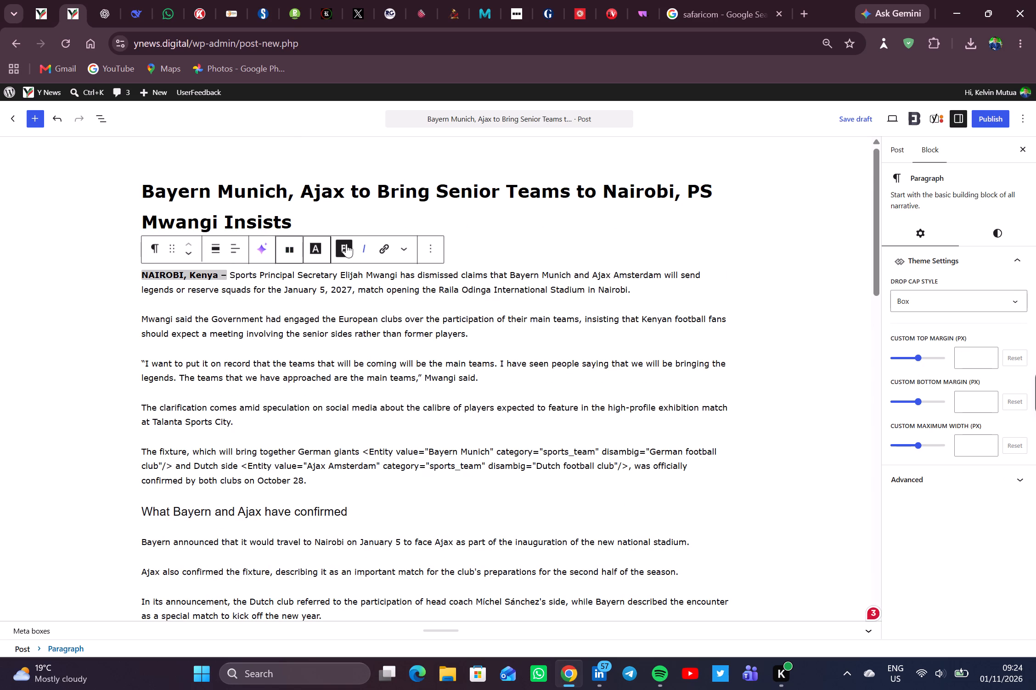
pyautogui.click(346, 244)
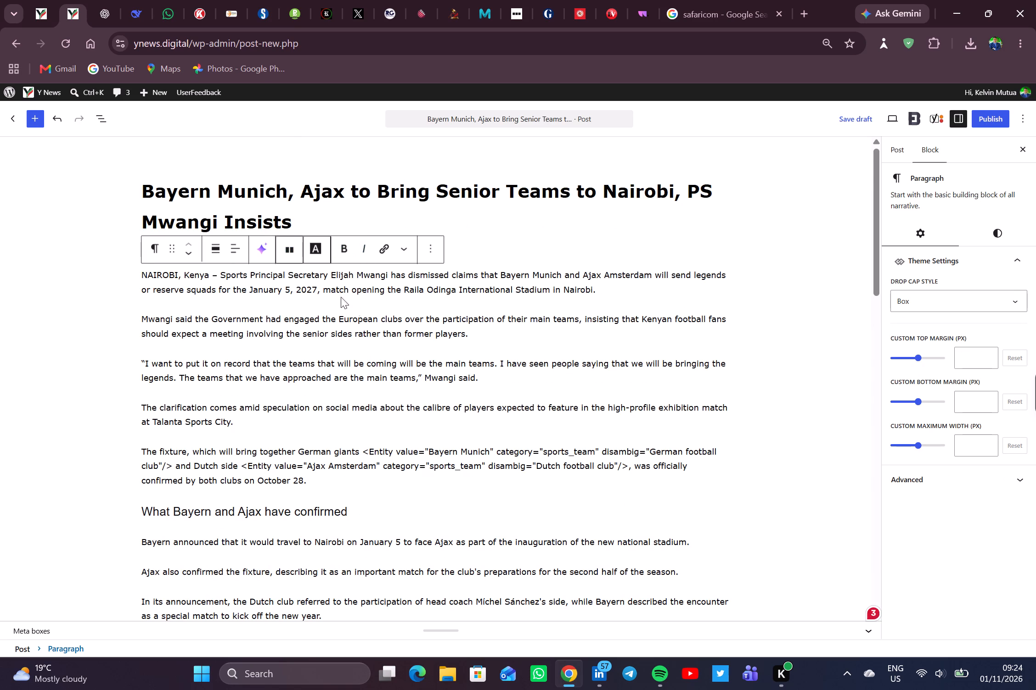
# Read through the pasted story from the opening paragraphs to the section on who funds the match.
pyautogui.scroll(-1, 341, 301)
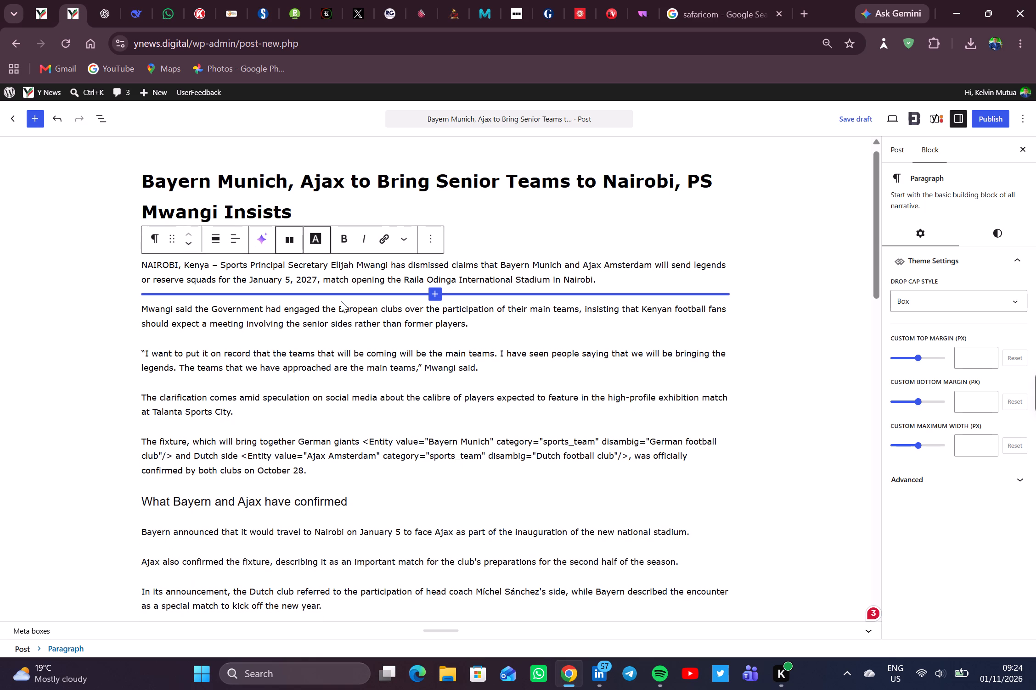
pyautogui.scroll(-2, 341, 301)
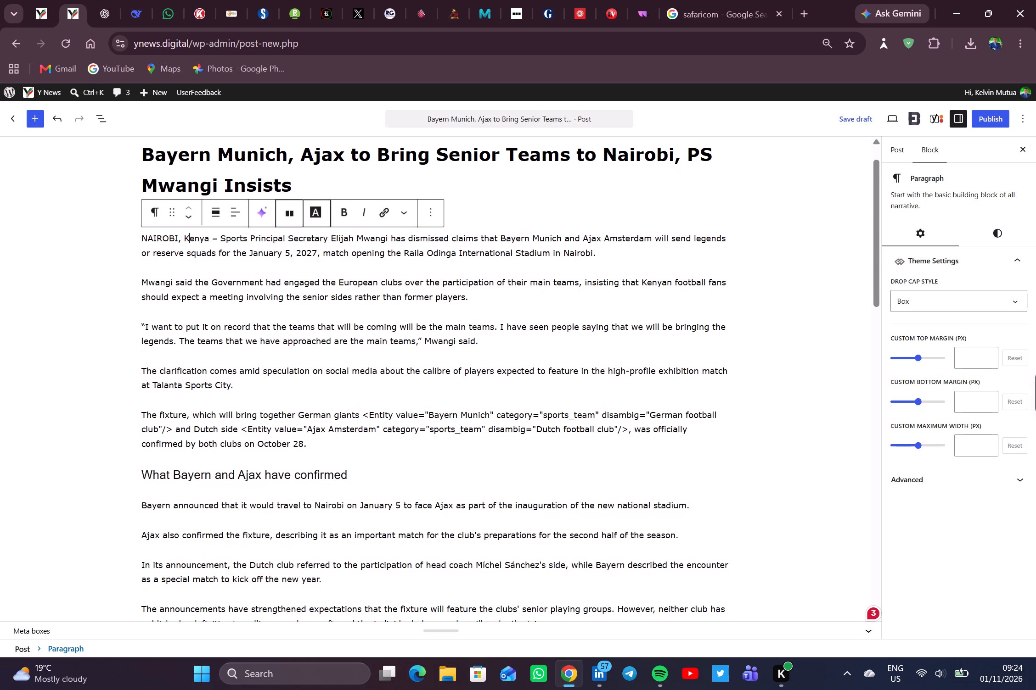
pyautogui.scroll(-2, 341, 301)
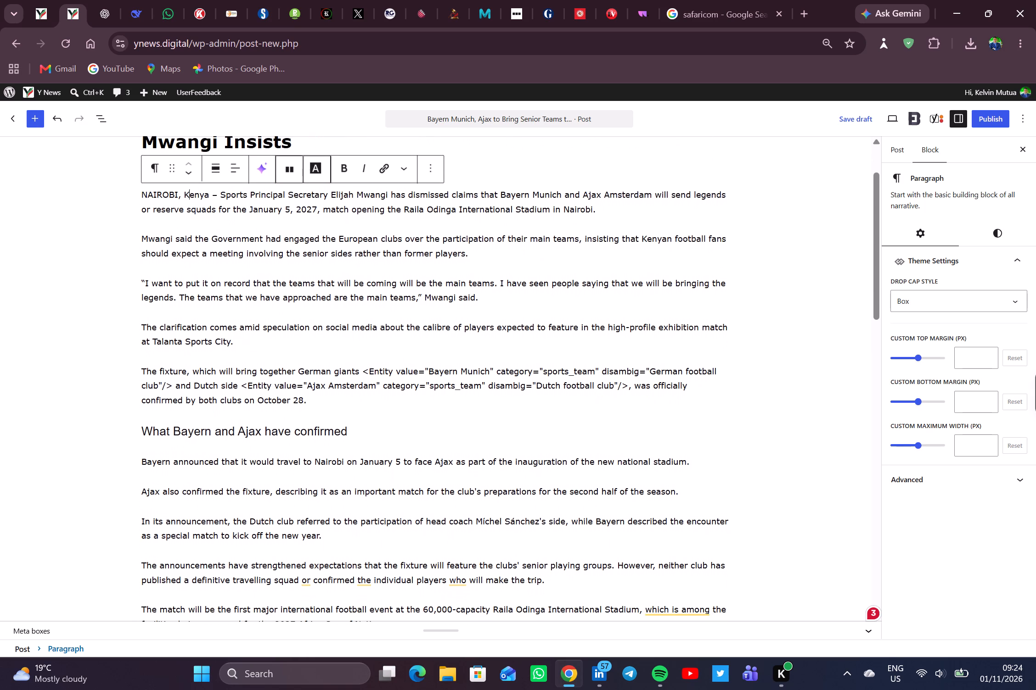
pyautogui.scroll(-1, 341, 301)
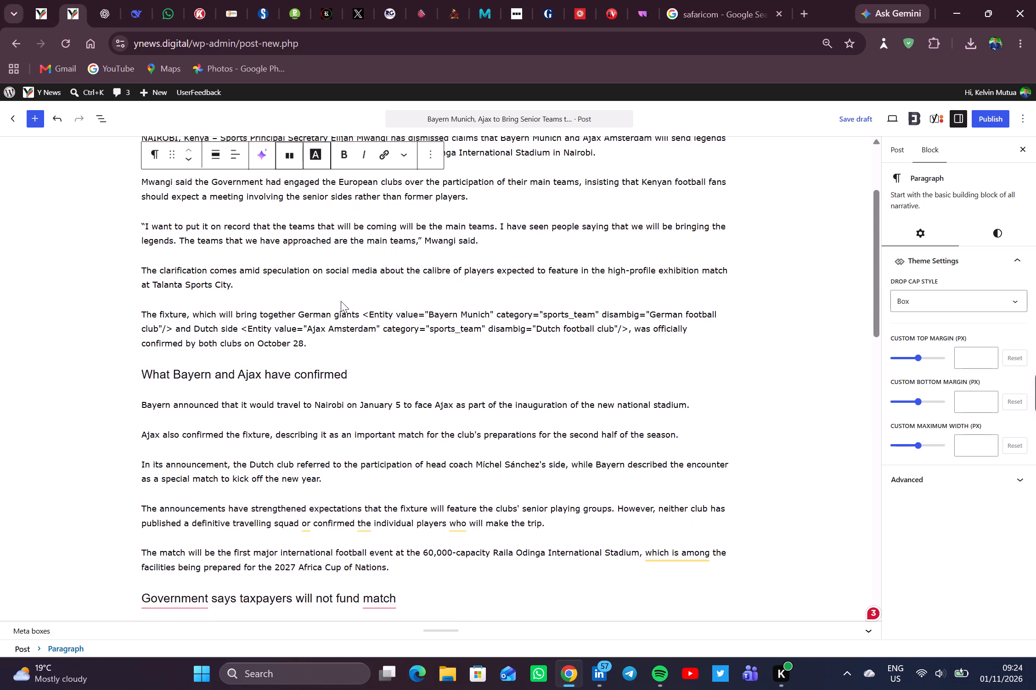
pyautogui.scroll(-2, 341, 301)
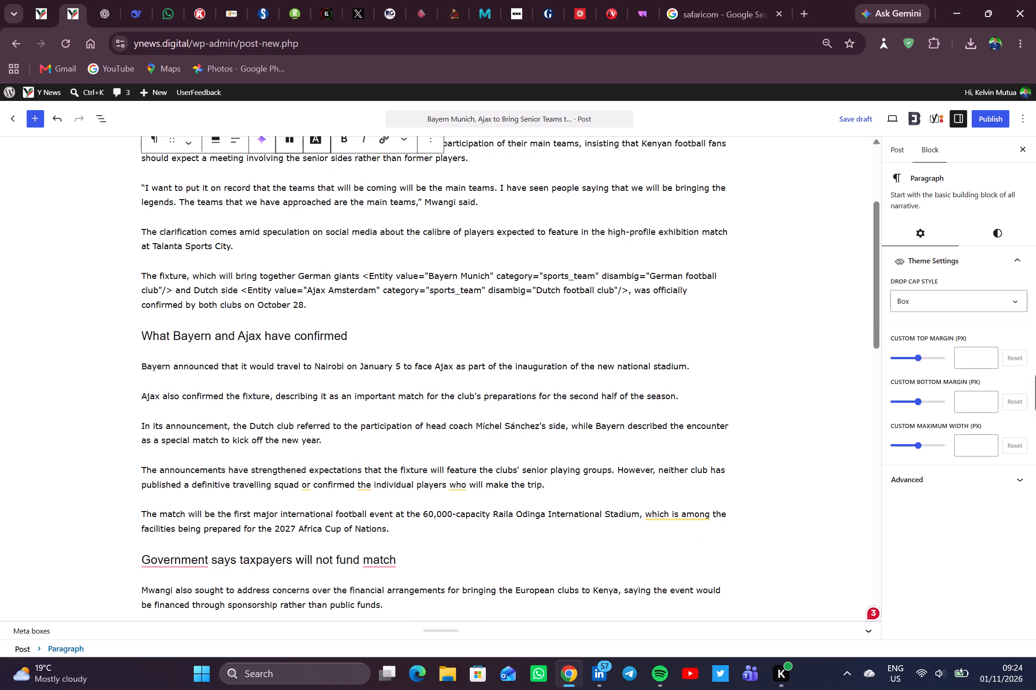
# Switch to X, open the Y News profile and look through its recent posts for earlier Bayern and Ajax coverage.
pyautogui.click(372, 11)
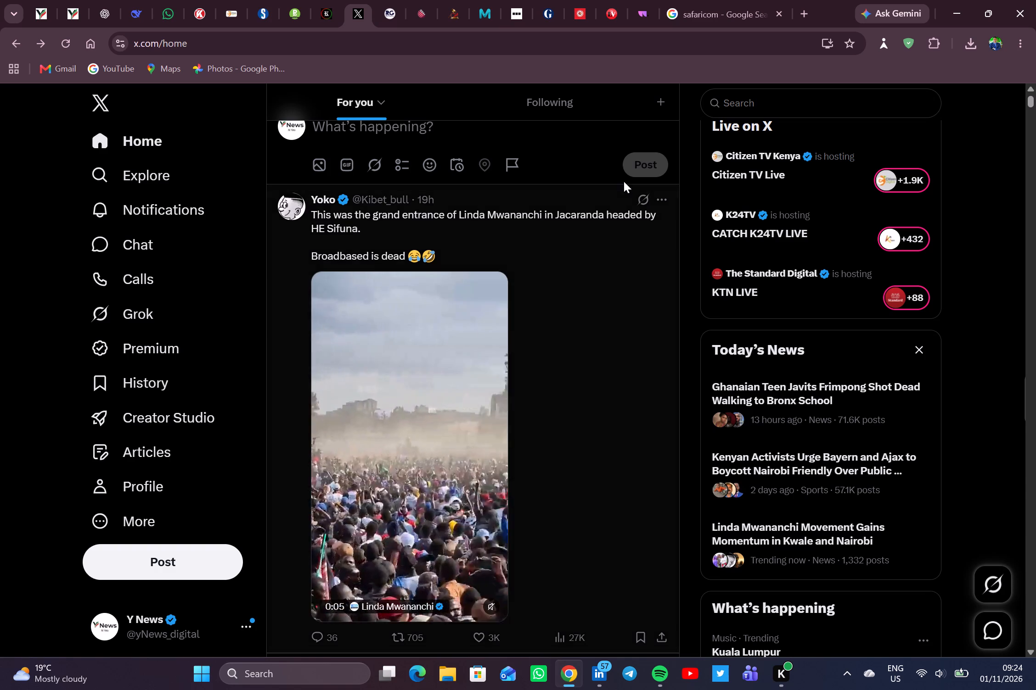
pyautogui.click(160, 484)
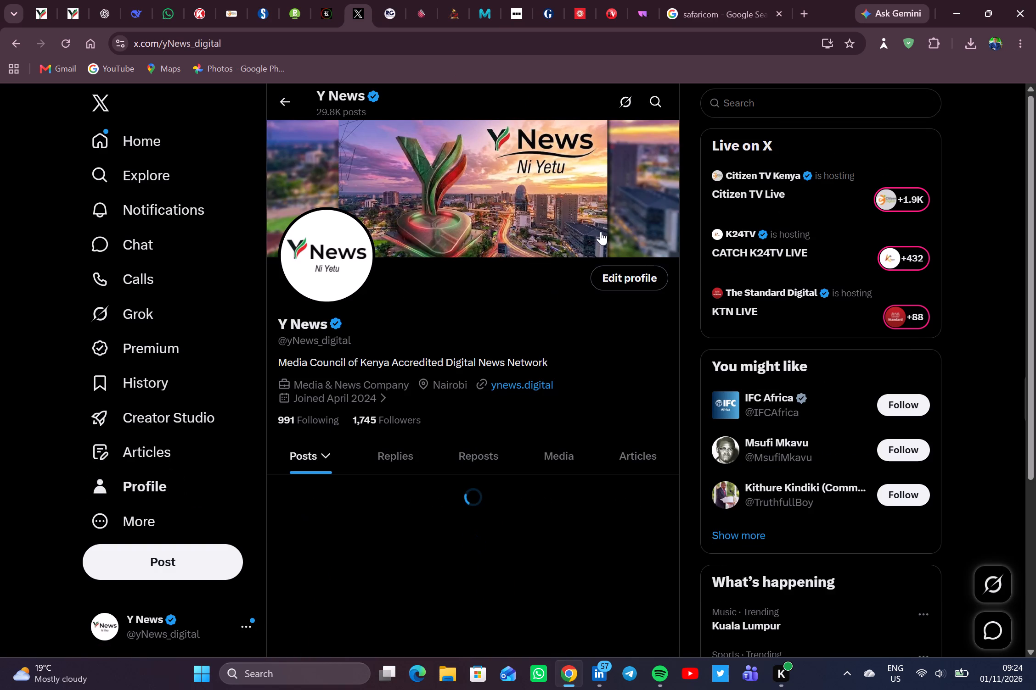
pyautogui.scroll(-3, 571, 292)
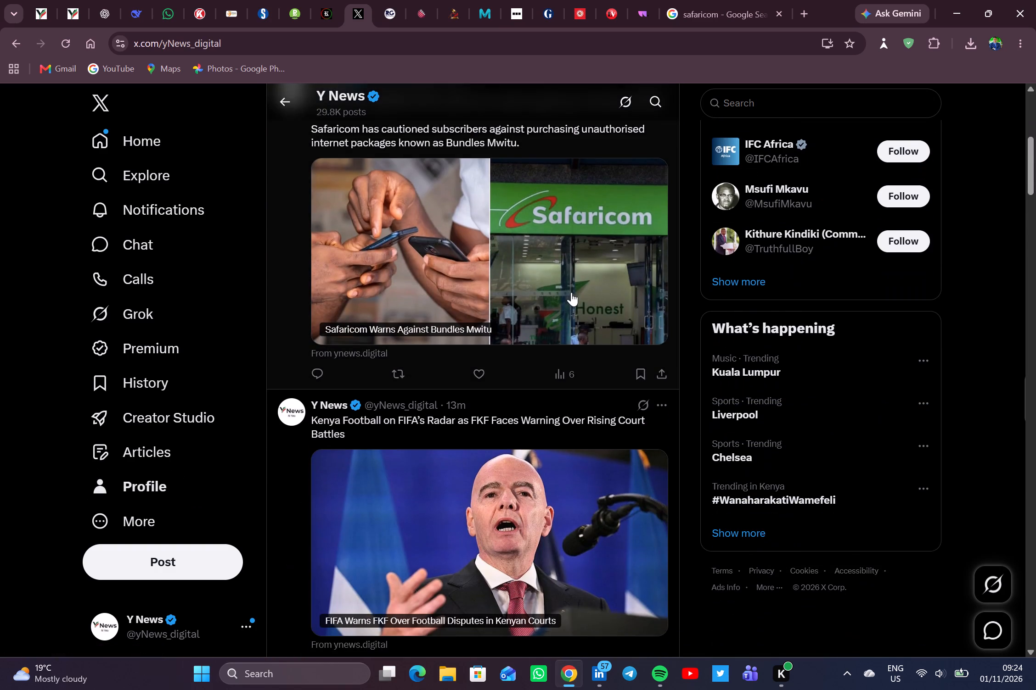
pyautogui.scroll(-5, 571, 292)
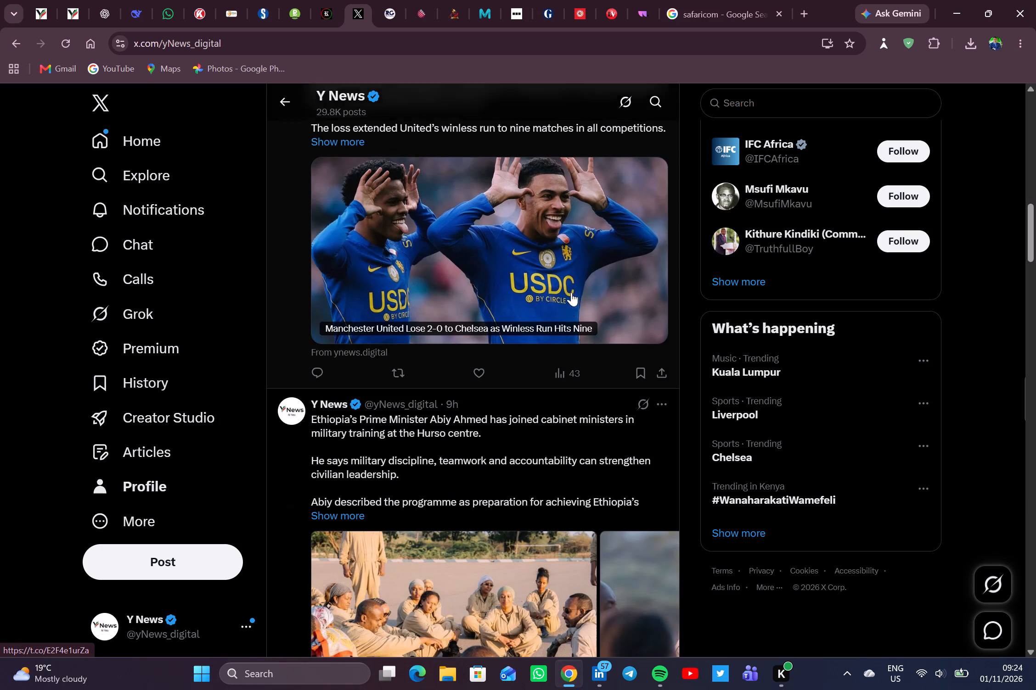
pyautogui.scroll(-3, 571, 292)
pyautogui.hscroll(-1, 571, 292)
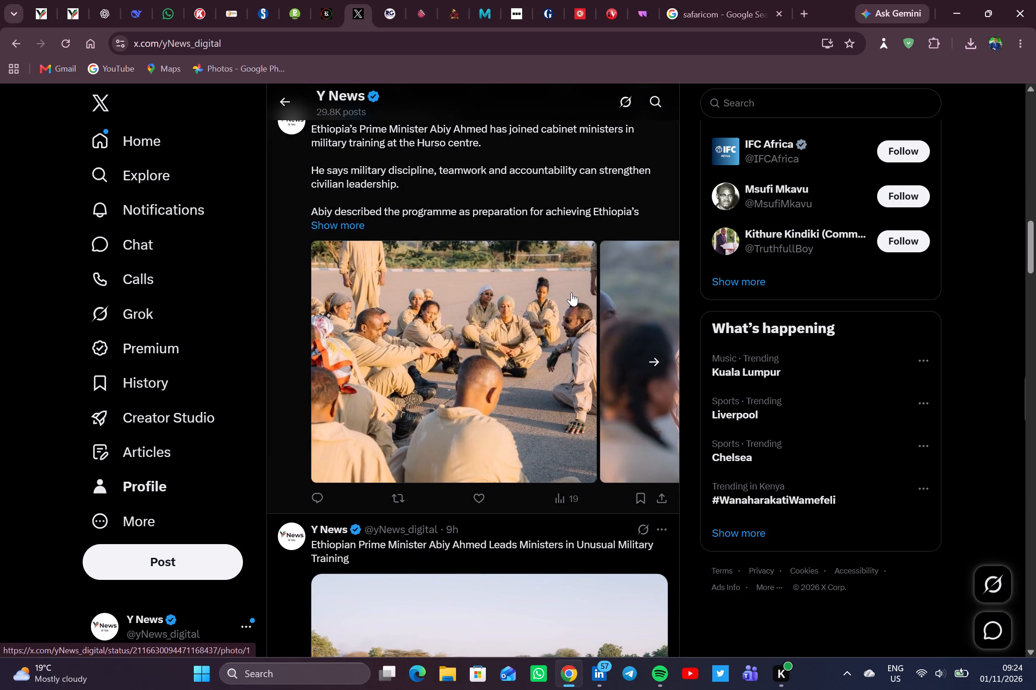
pyautogui.hscroll(-1, 571, 292)
pyautogui.scroll(-3, 571, 292)
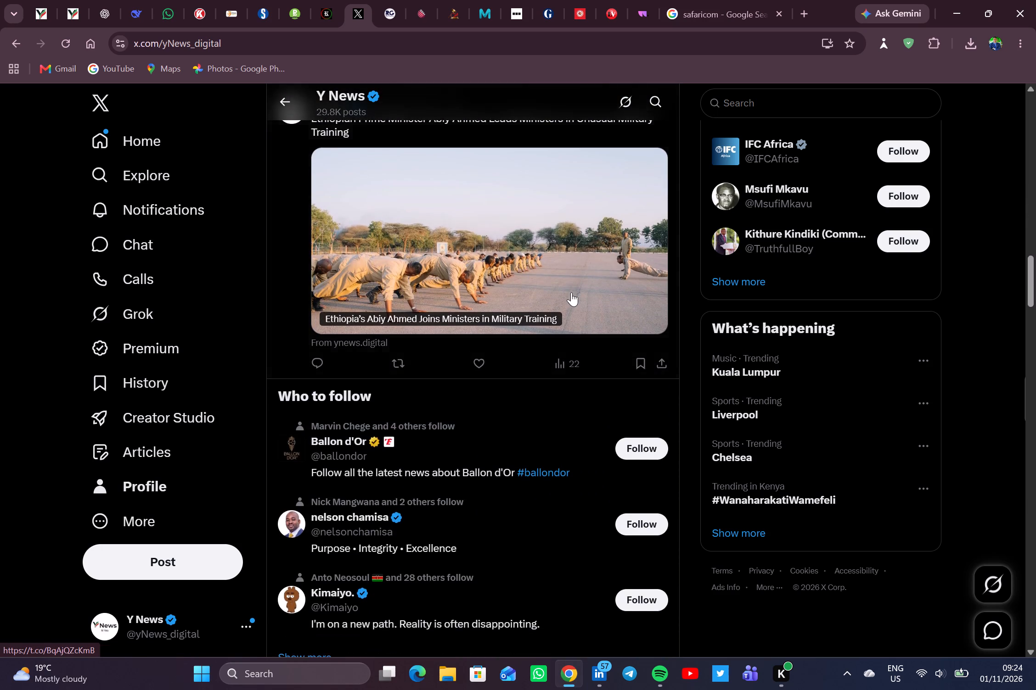
pyautogui.scroll(-5, 571, 292)
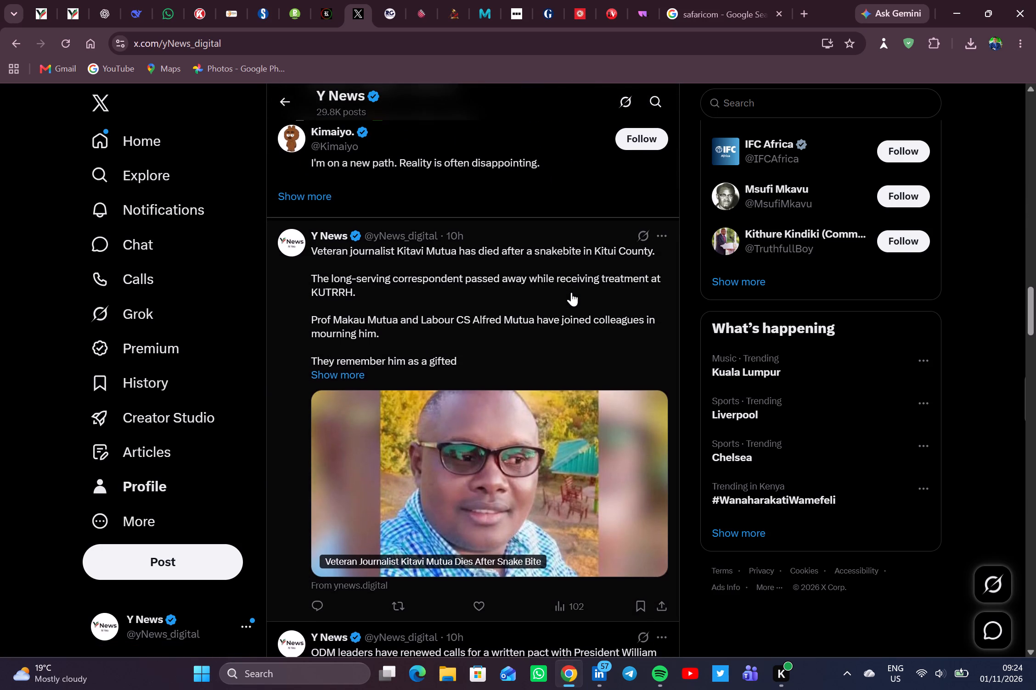
pyautogui.scroll(-1, 571, 292)
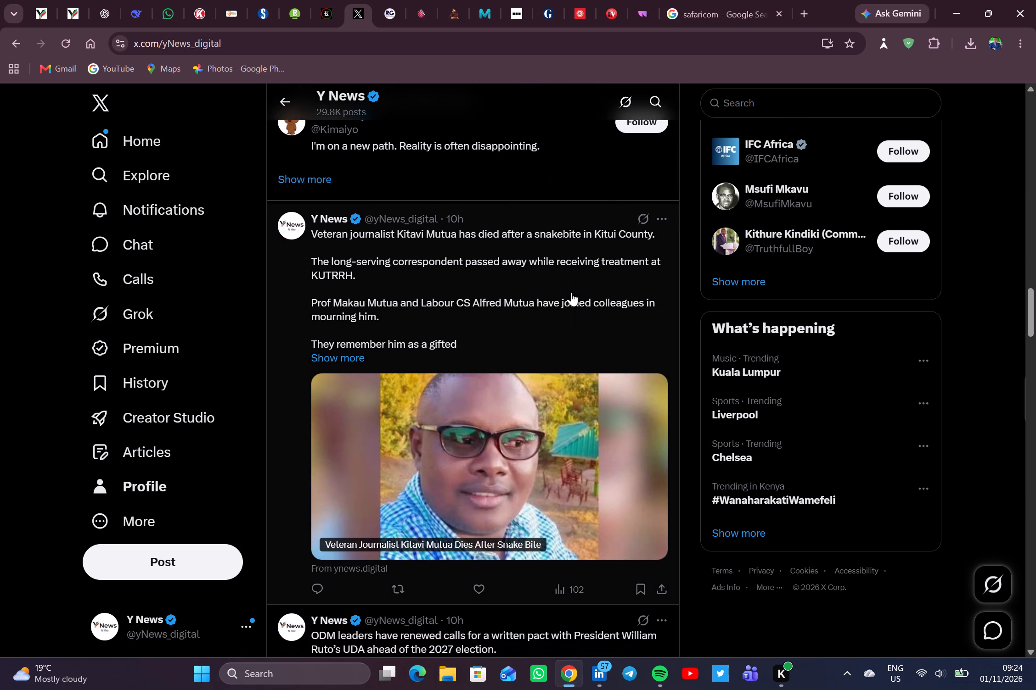
pyautogui.scroll(-3, 571, 292)
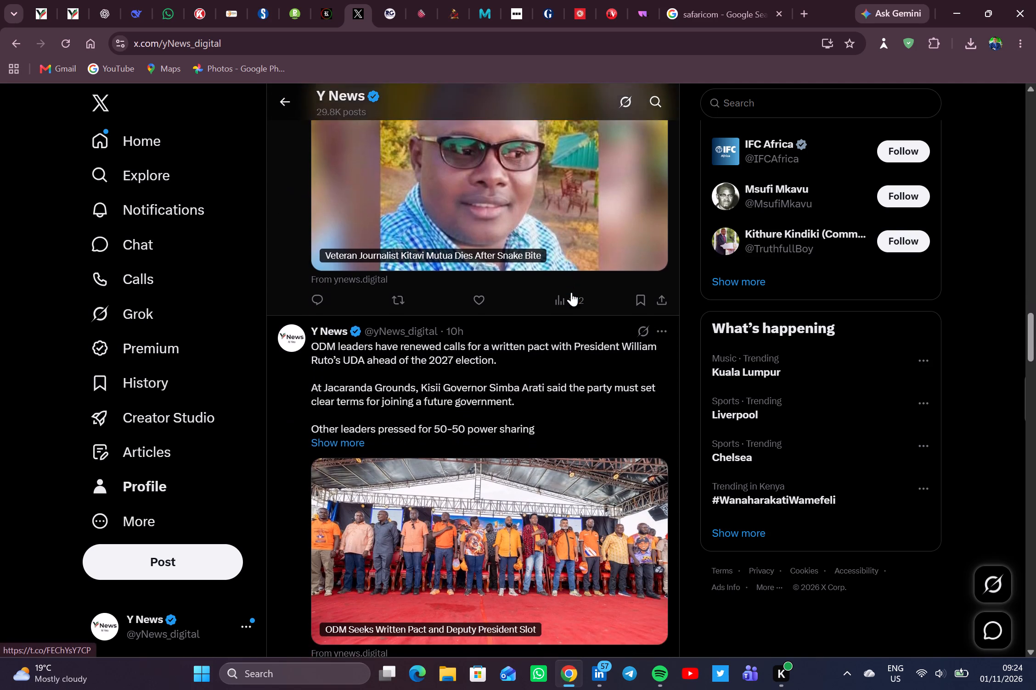
pyautogui.scroll(-6, 571, 292)
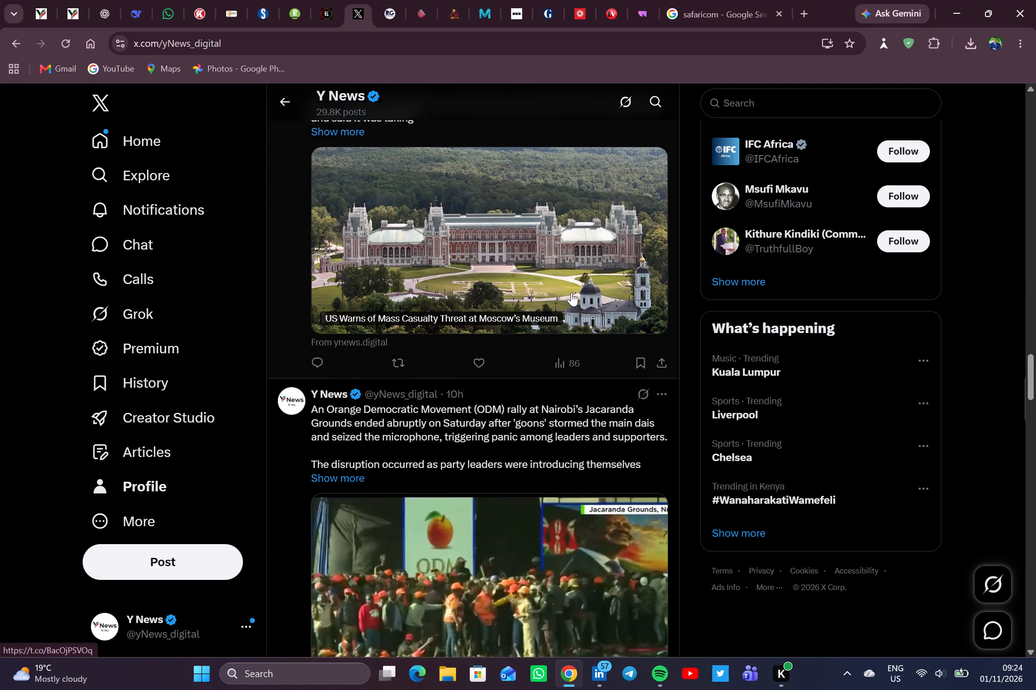
pyautogui.scroll(-4, 571, 292)
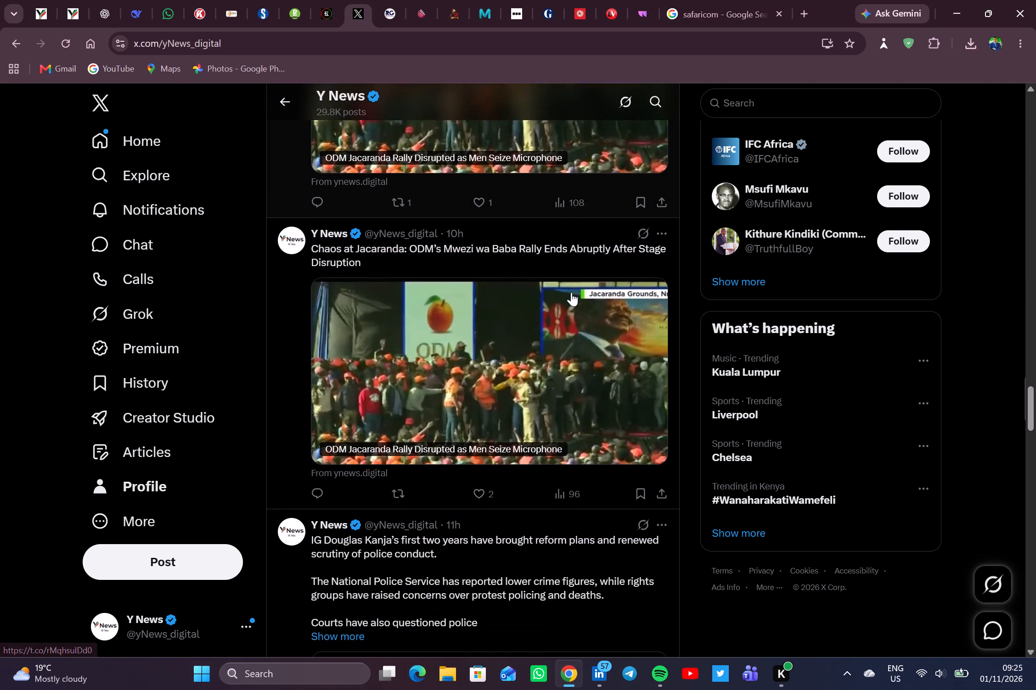
pyautogui.scroll(-5, 571, 292)
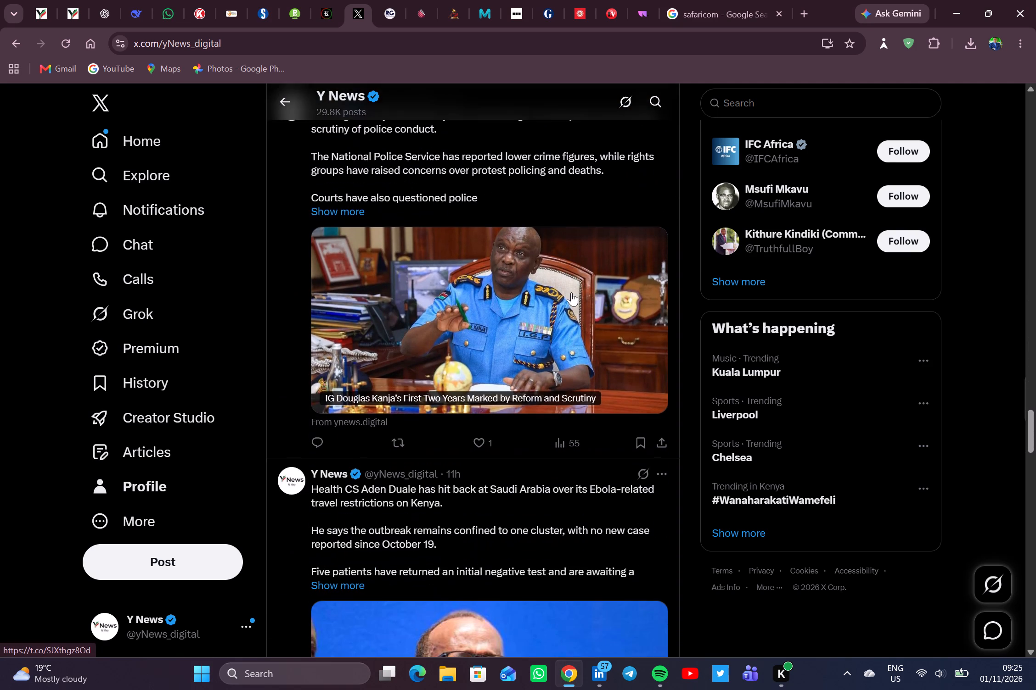
pyautogui.scroll(-5, 571, 292)
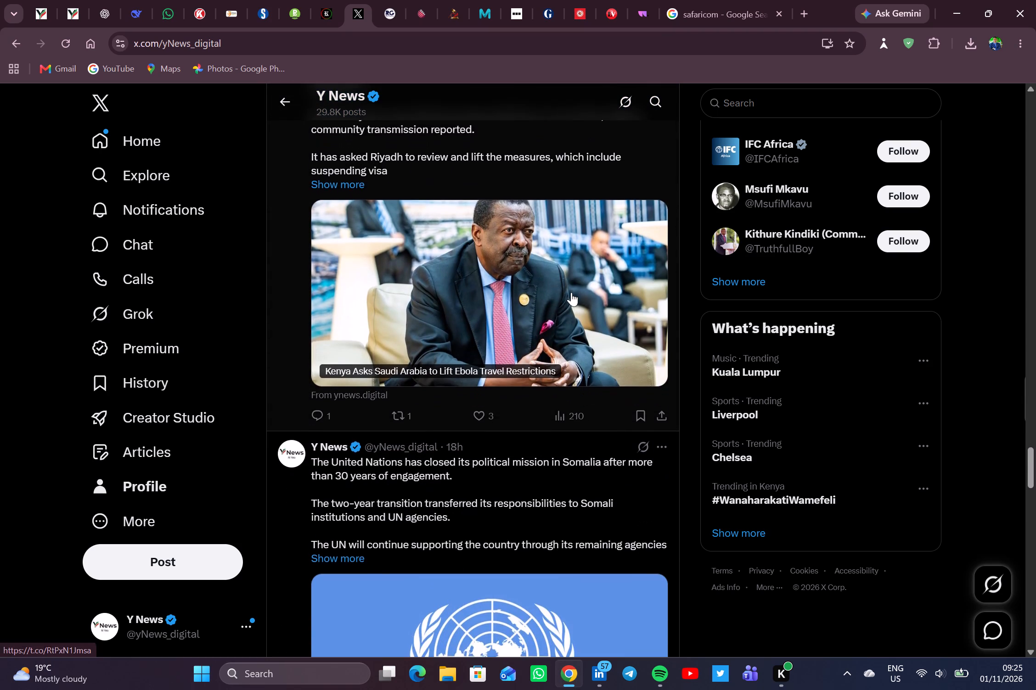
pyautogui.scroll(-5, 571, 292)
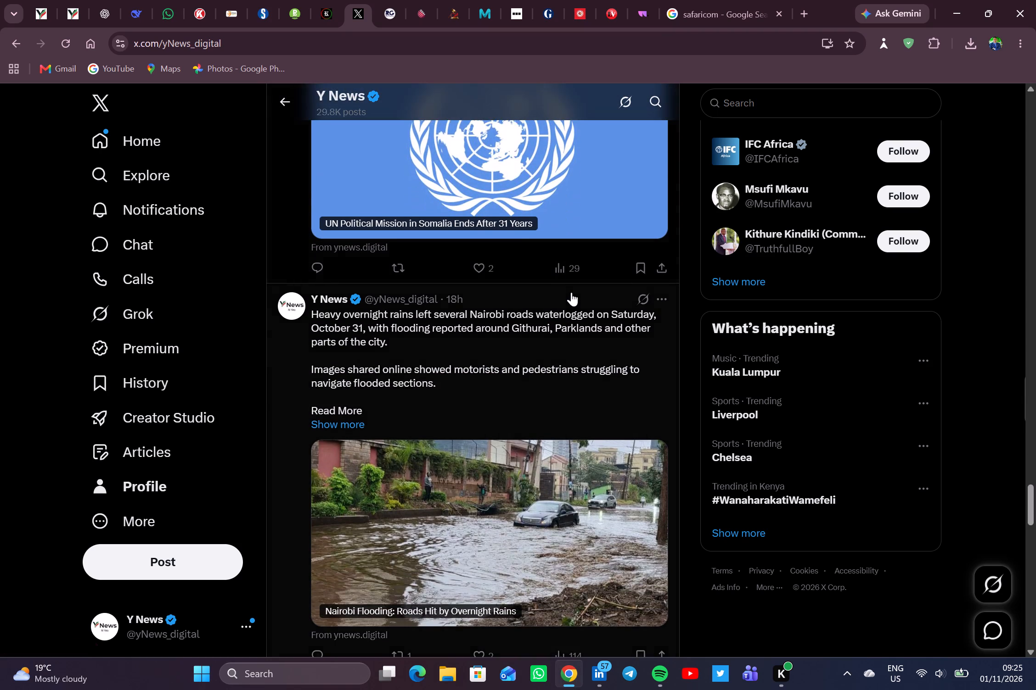
pyautogui.scroll(-3, 571, 292)
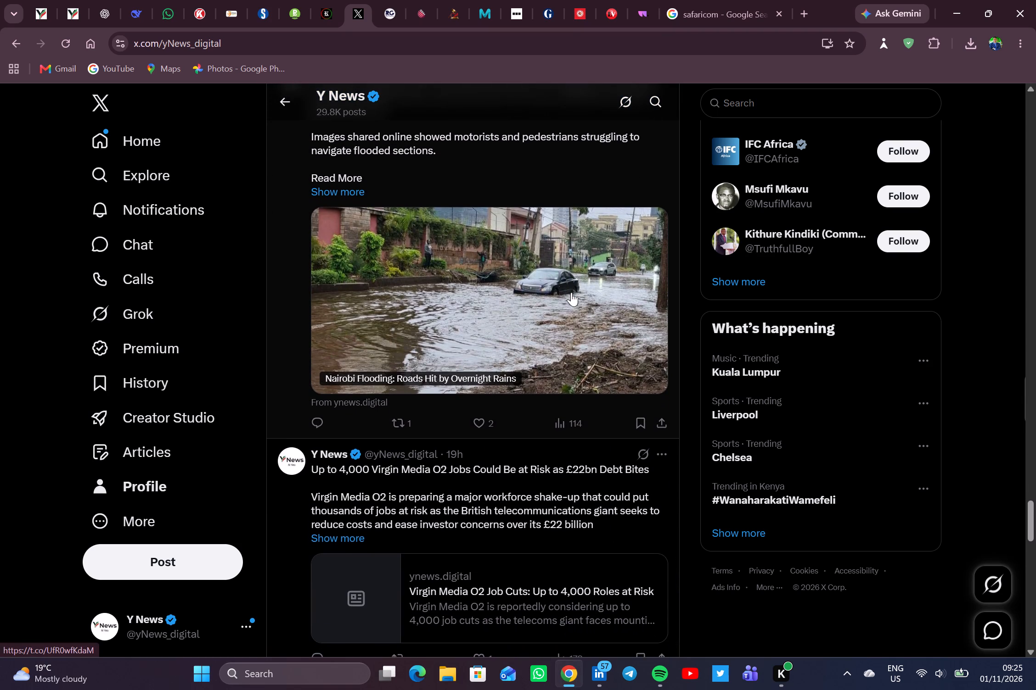
pyautogui.scroll(-1, 571, 292)
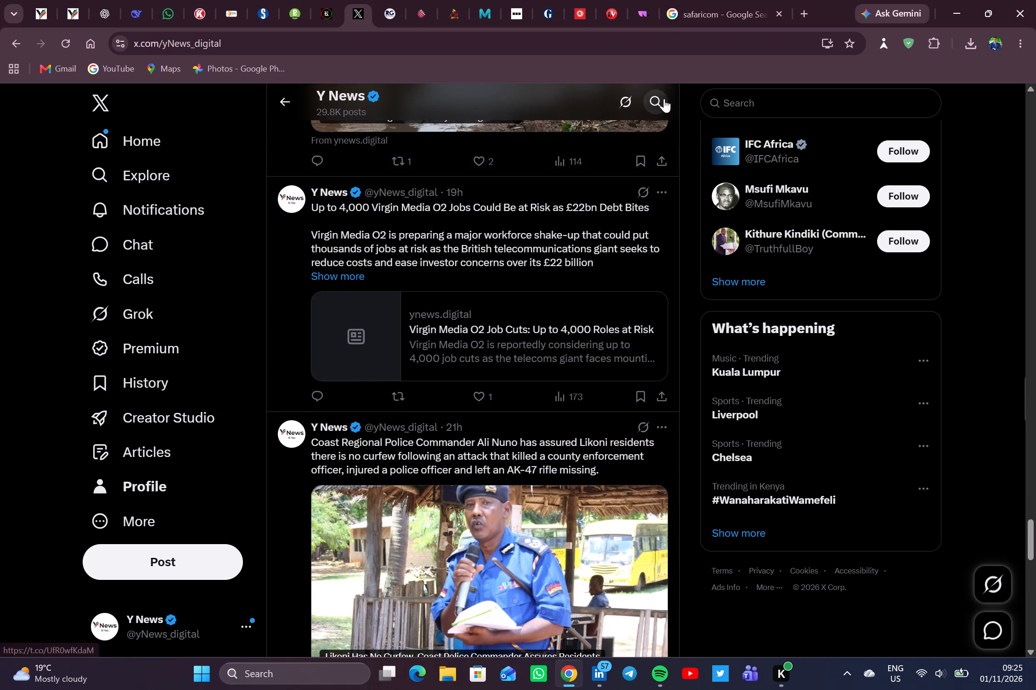
# Search the Y News account's posts for "bayern" and look through the results for earlier coverage of the Nairobi match.
pyautogui.click(664, 99)
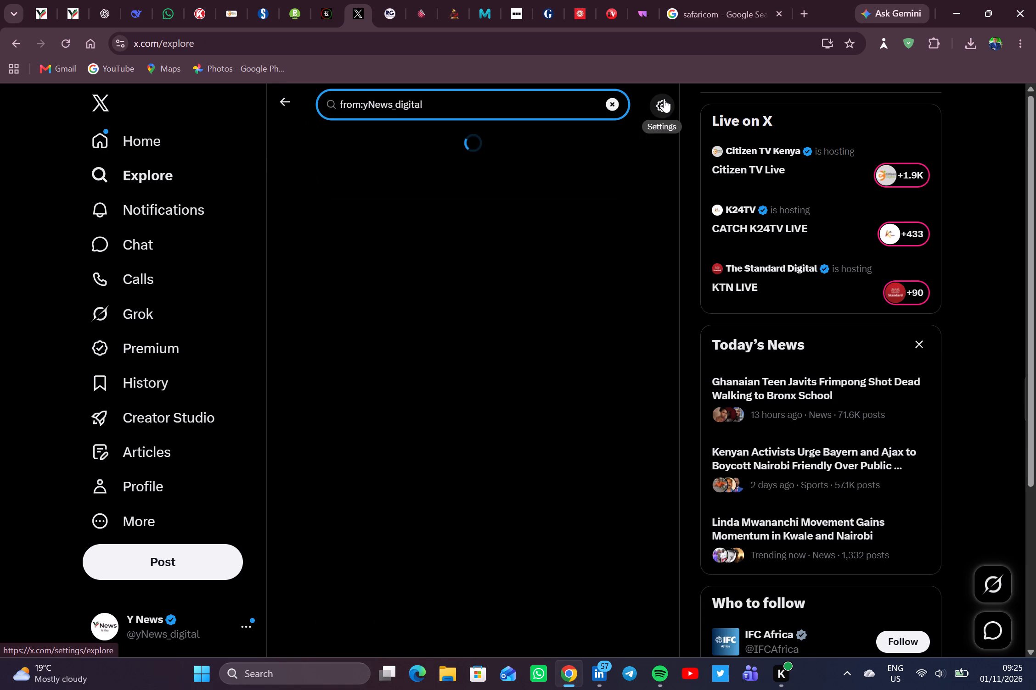
pyautogui.write('bayern')
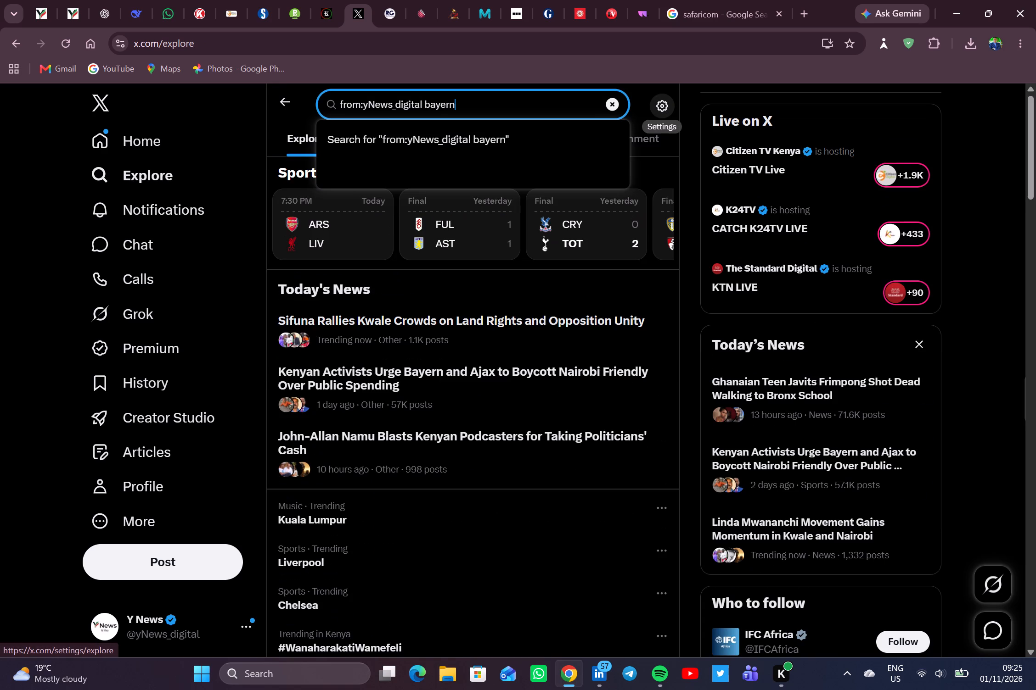
pyautogui.press('Return')
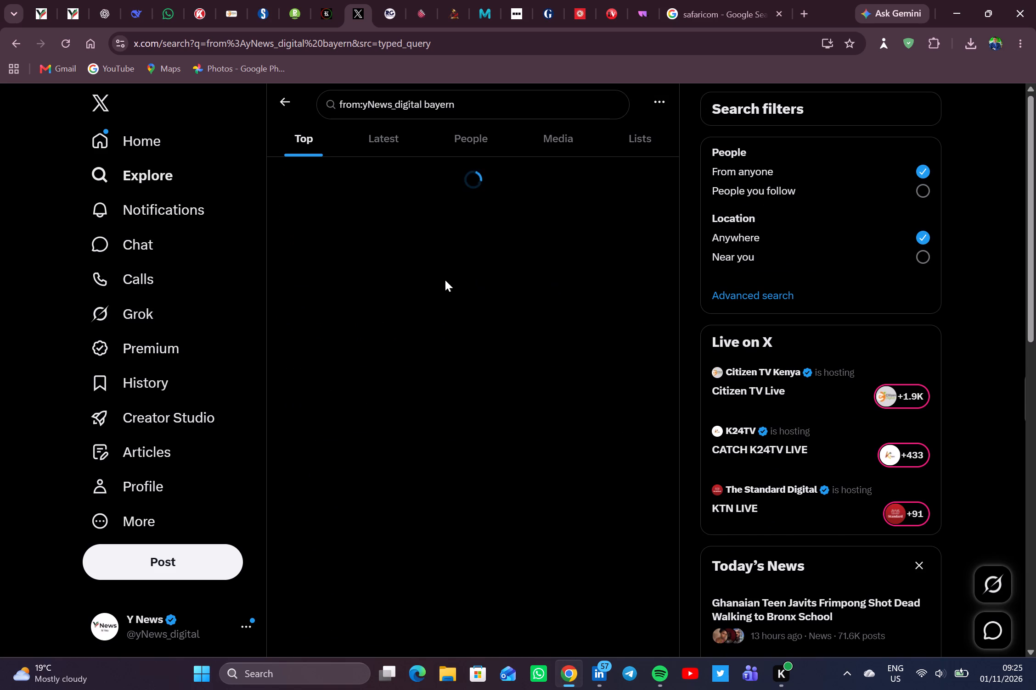
pyautogui.scroll(-1, 454, 252)
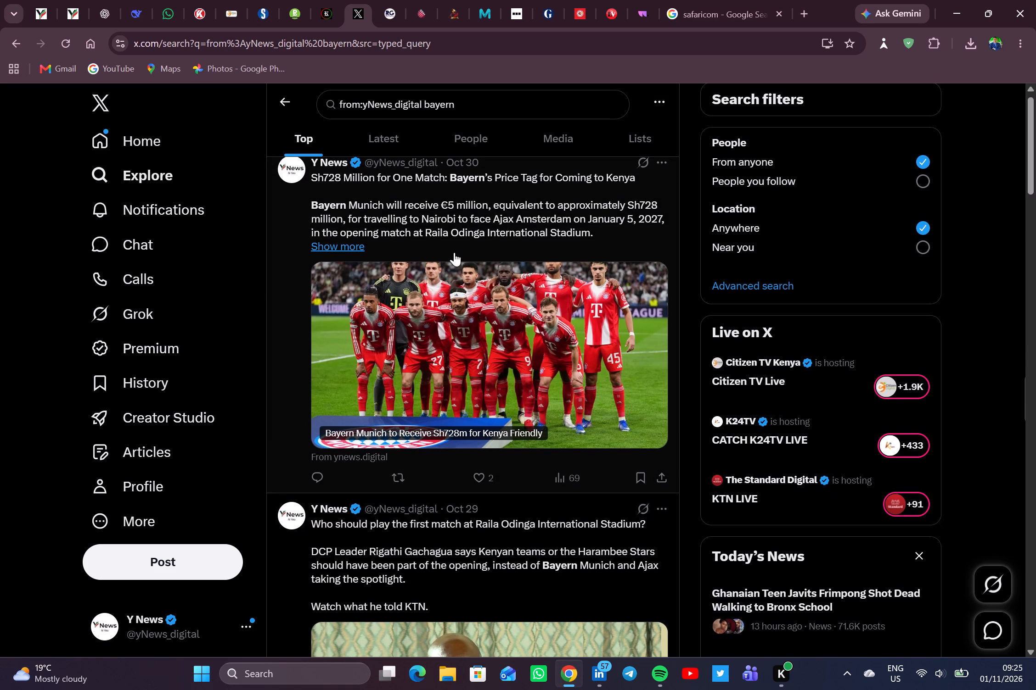
pyautogui.scroll(-1, 454, 252)
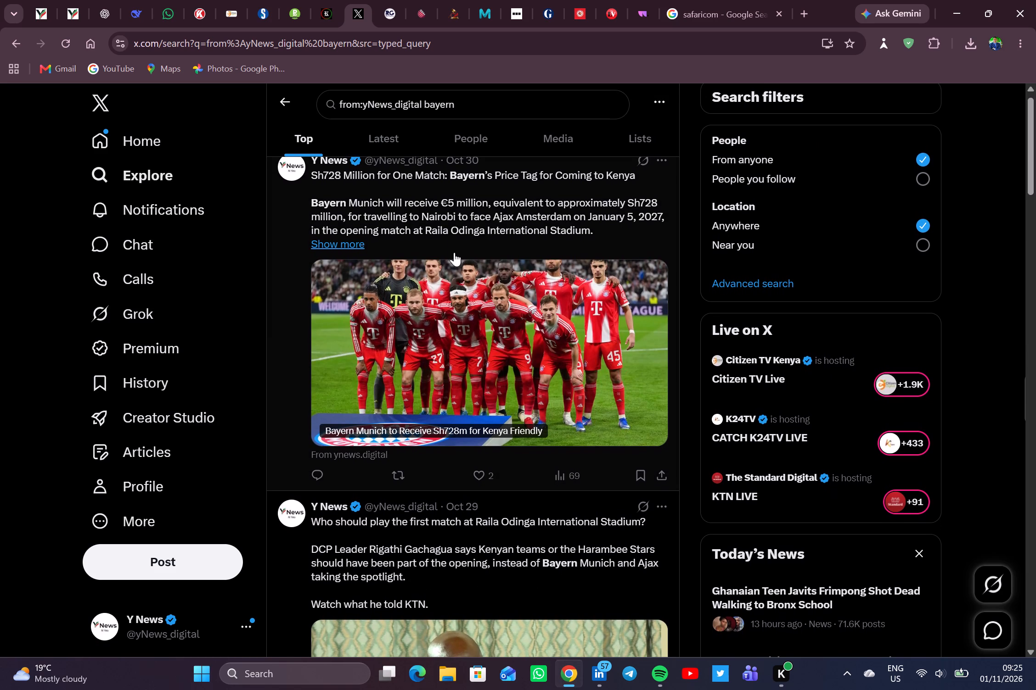
pyautogui.scroll(-2, 454, 252)
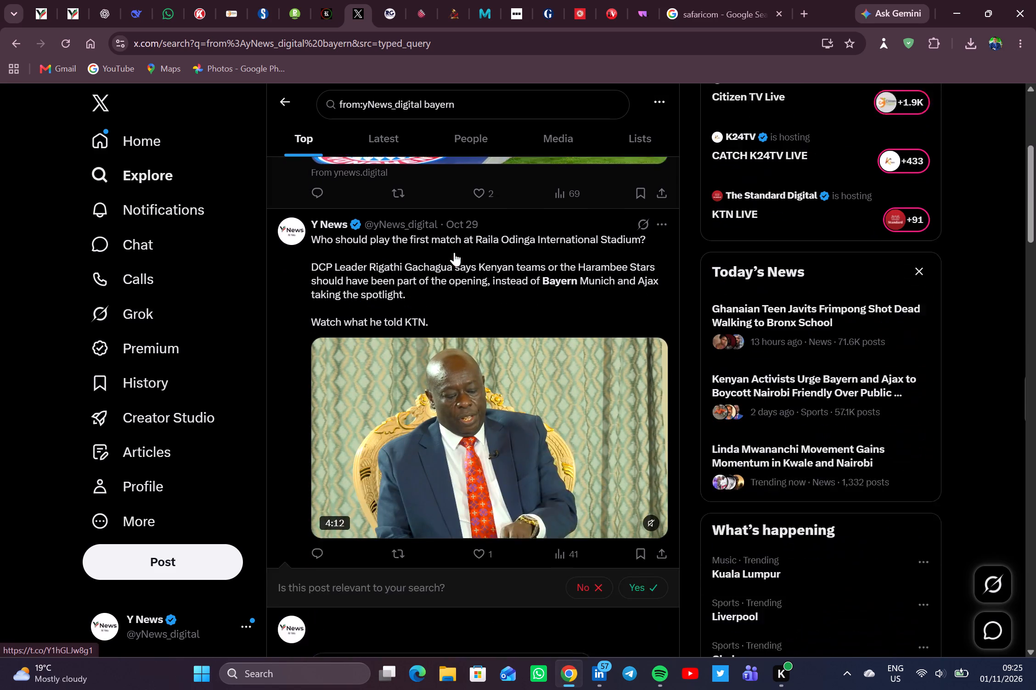
pyautogui.scroll(-2, 454, 252)
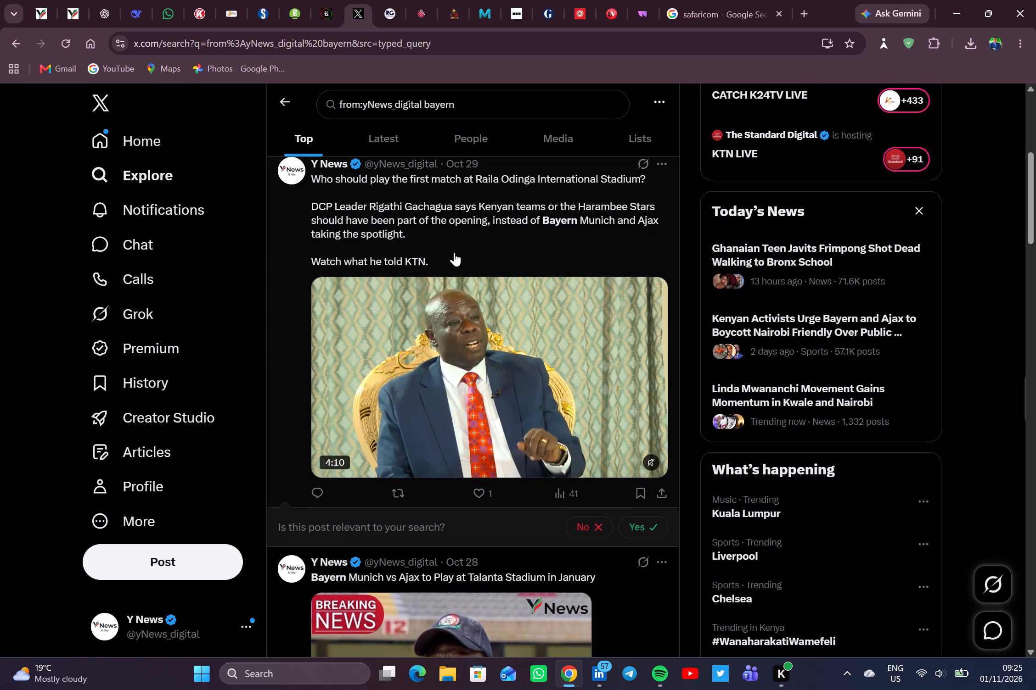
pyautogui.scroll(-3, 454, 252)
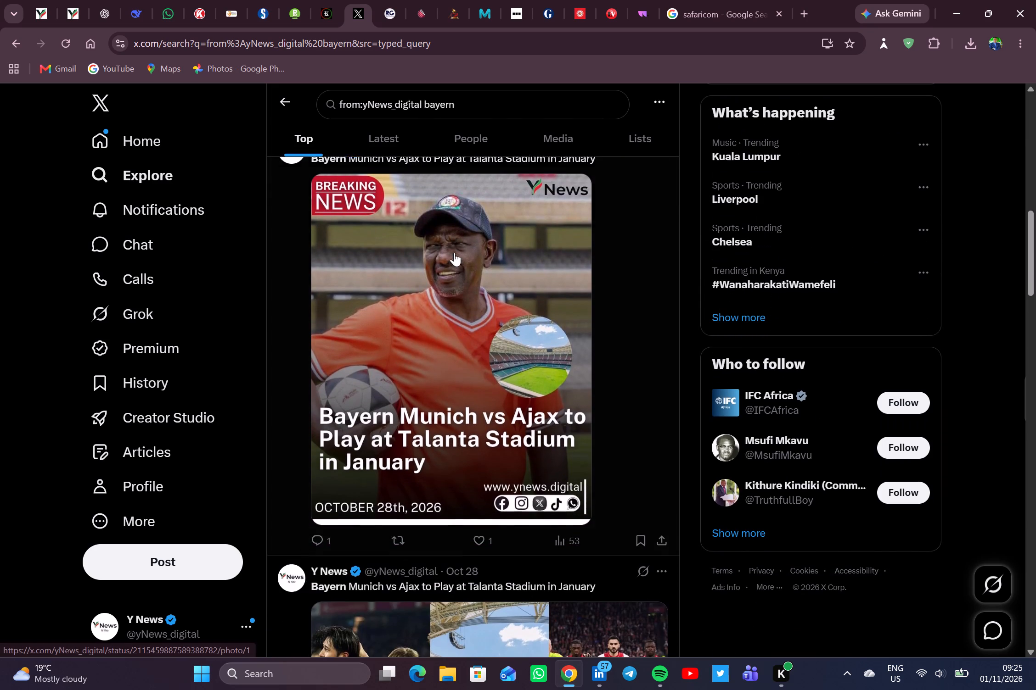
pyautogui.scroll(-2, 454, 252)
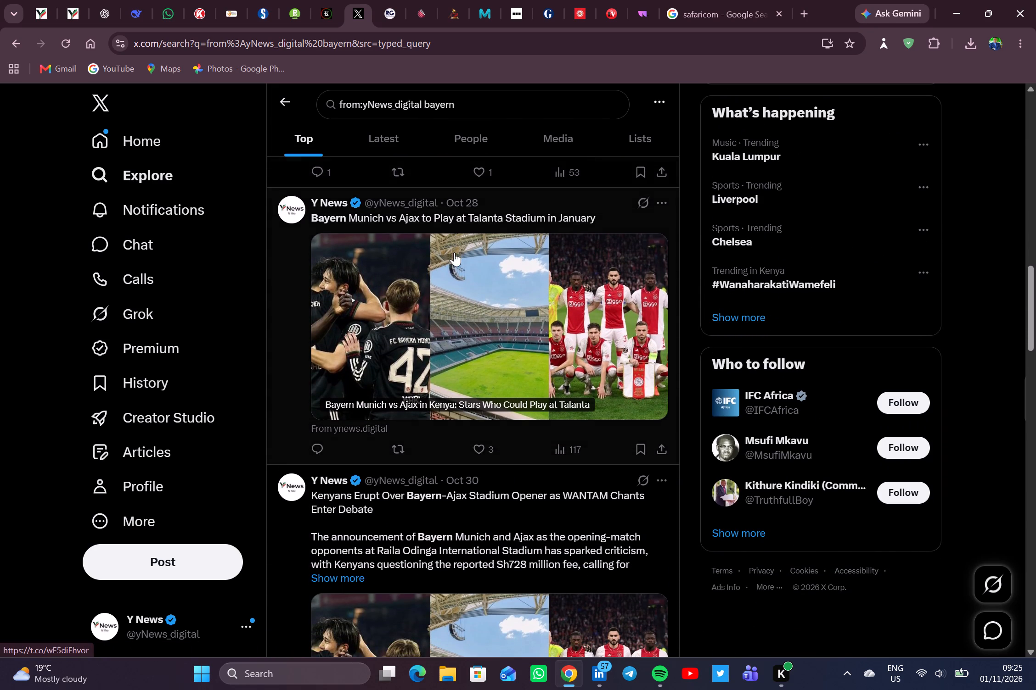
pyautogui.scroll(-2, 454, 252)
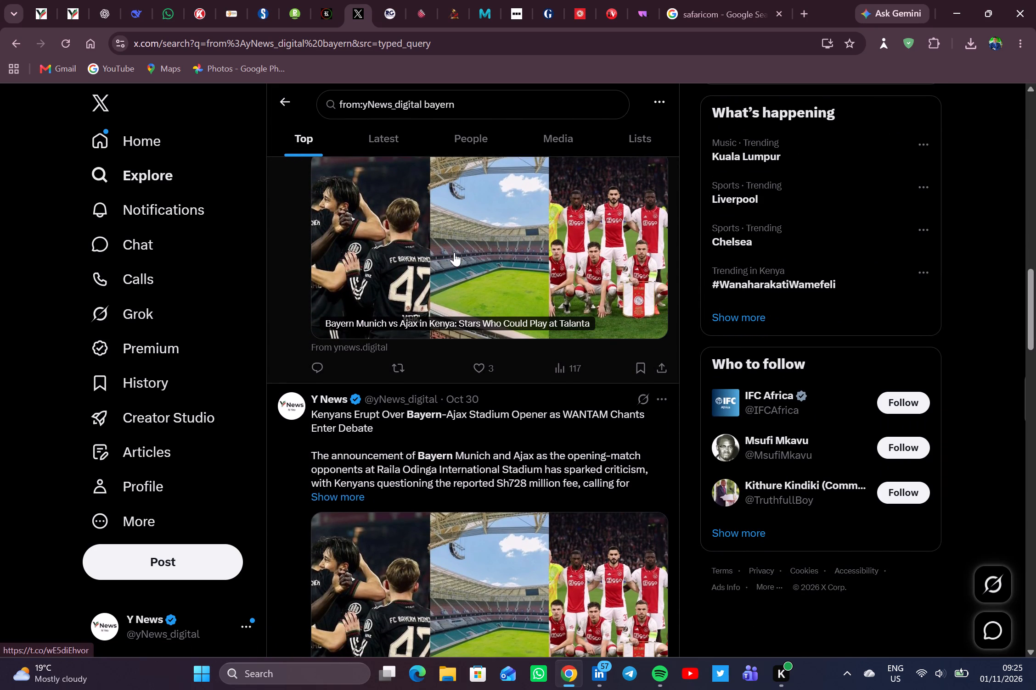
pyautogui.scroll(-2, 454, 252)
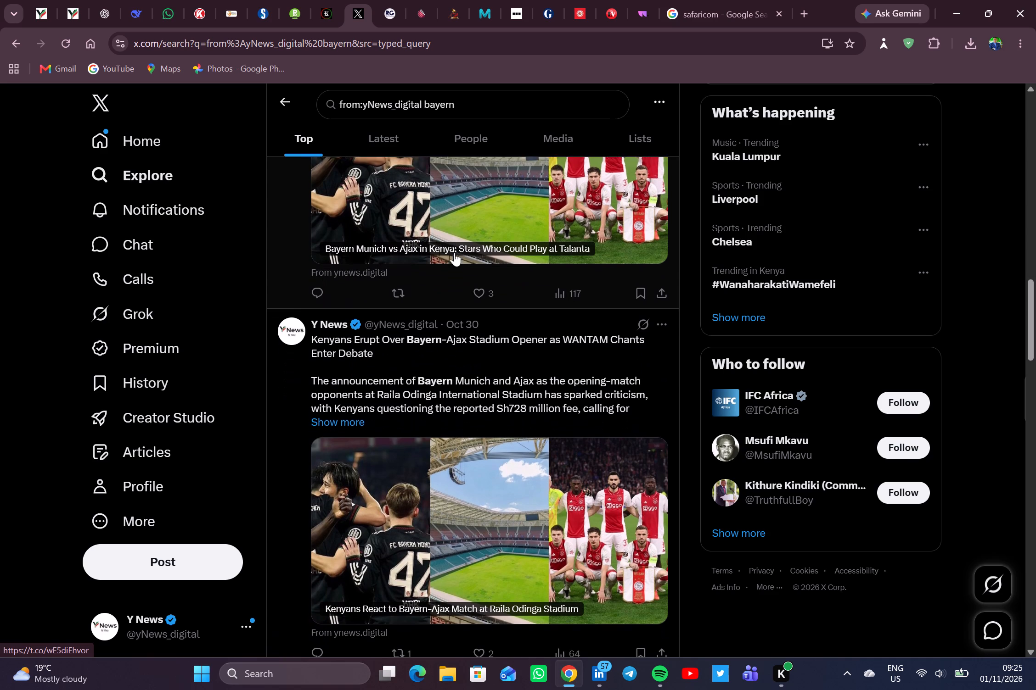
pyautogui.scroll(-1, 454, 252)
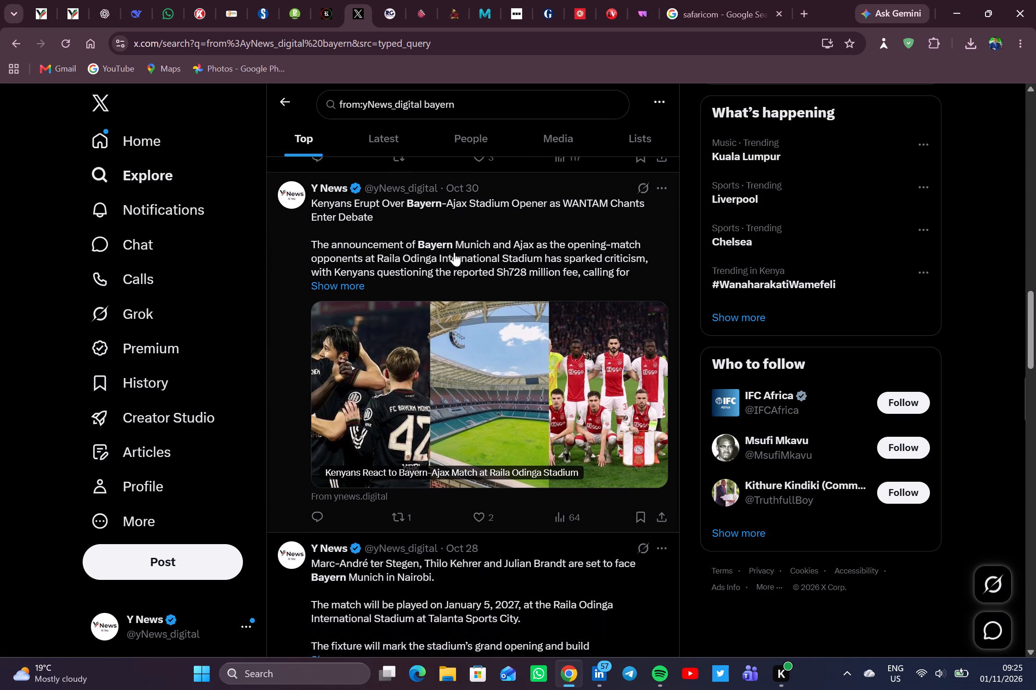
pyautogui.scroll(-2, 454, 252)
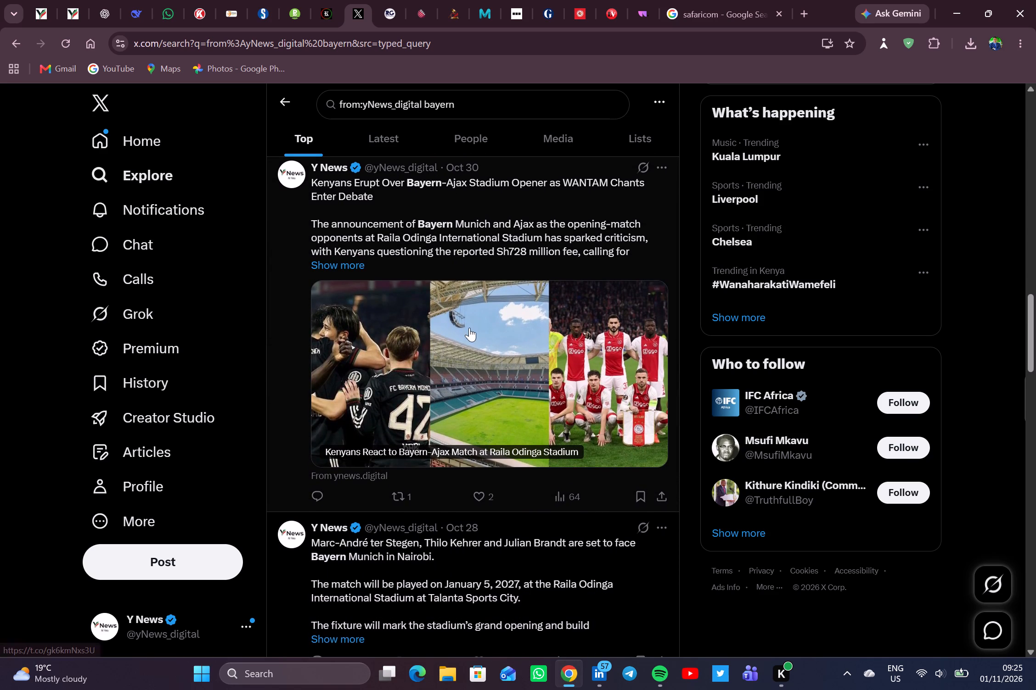
pyautogui.scroll(-3, 469, 328)
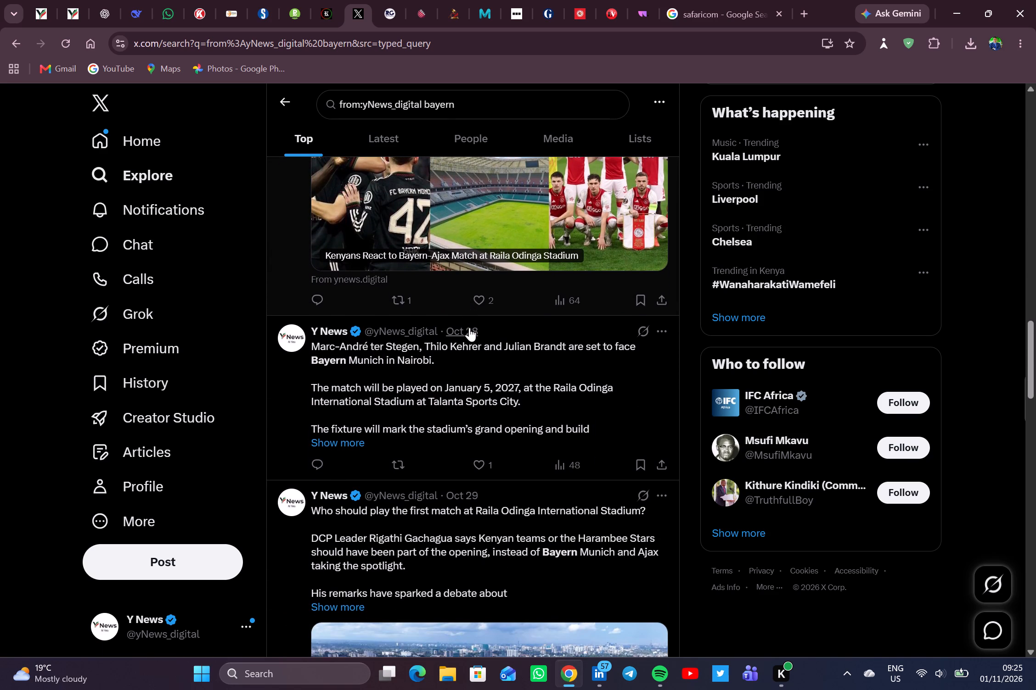
# Copy the link to the Oct 30 Y News post "Kenyans Erupt Over Bayern-Ajax Stadium Opener as WANTAM Chants Enter Debate".
pyautogui.click(668, 299)
pyautogui.click(579, 343)
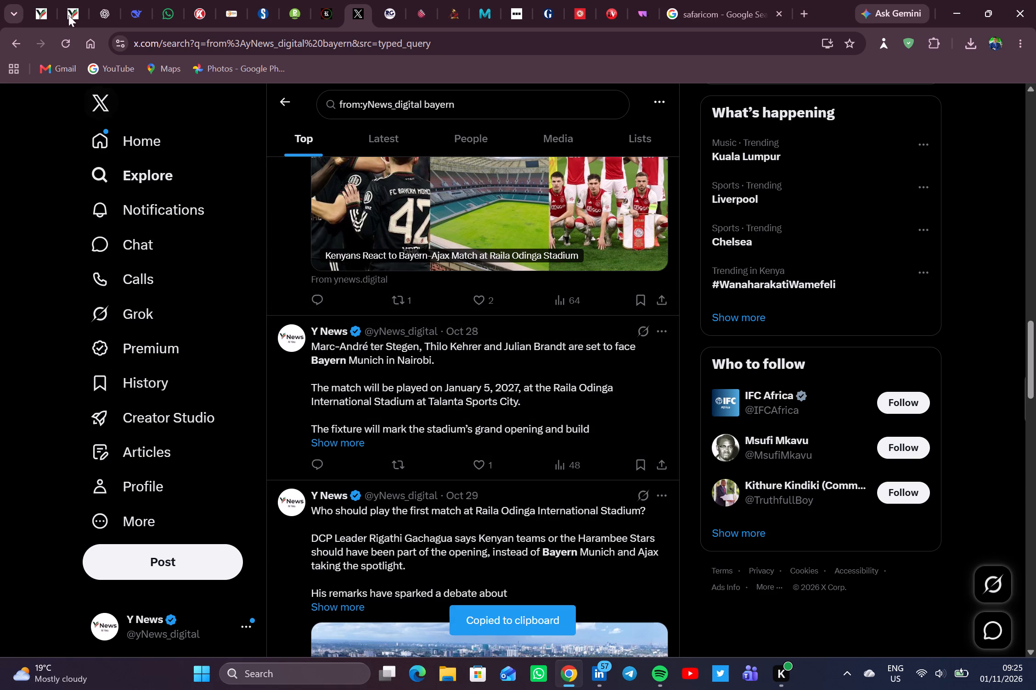
# Switch back to the WordPress post and delete the paragraph beginning "The fixture, which will bring together German giants" that contains raw Entity tags.
pyautogui.click(78, 3)
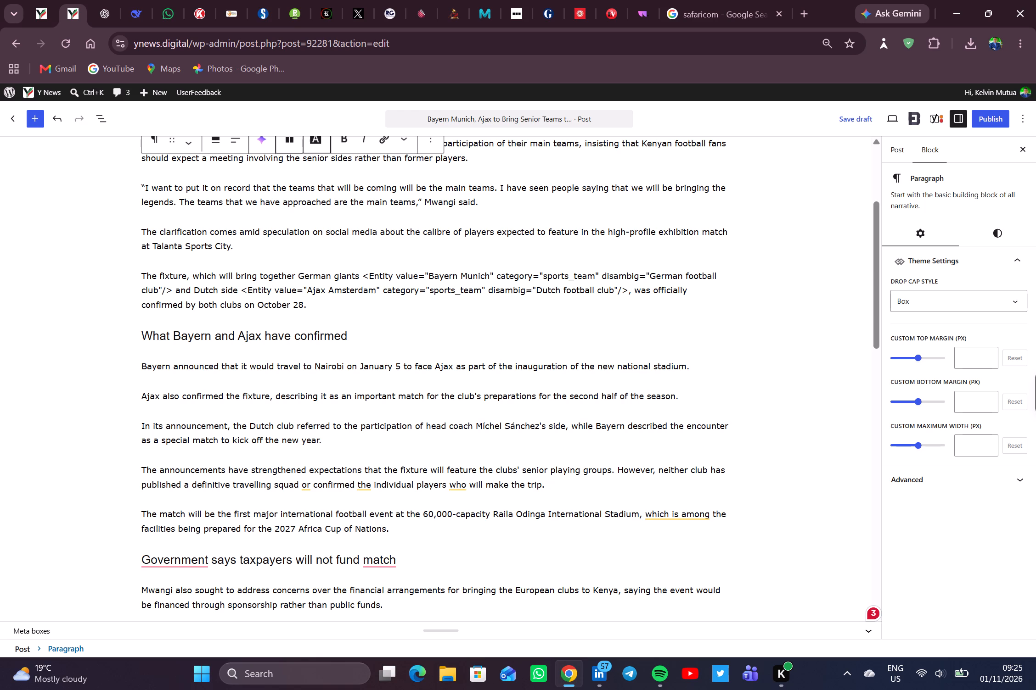
pyautogui.tripleClick(376, 287)
pyautogui.click(376, 287)
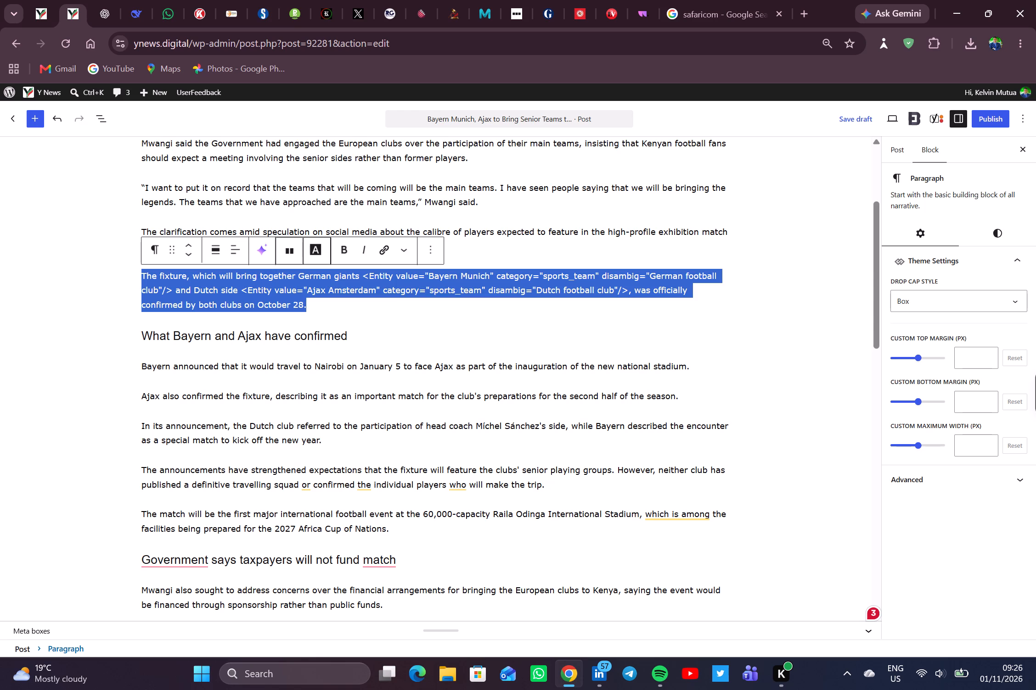
pyautogui.press('BackSpace')
pyautogui.press('BackSpace')
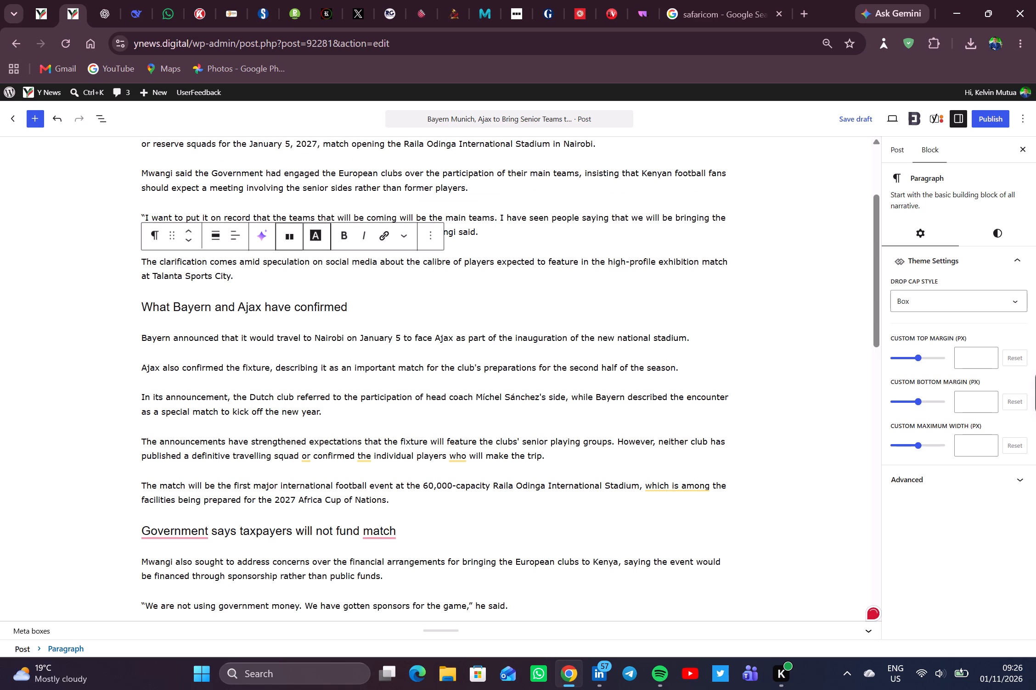
# Link the words "speculation on social media" in the clarification paragraph to the copied X post.
pyautogui.moveTo(263, 262); pyautogui.dragTo(382, 260)
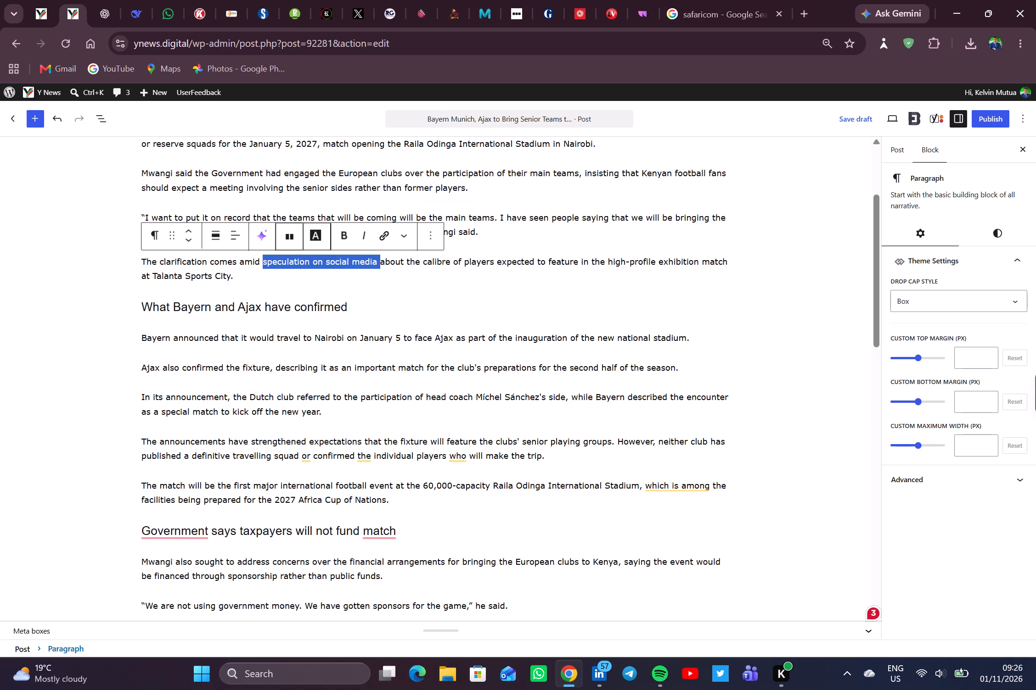
pyautogui.click(384, 241)
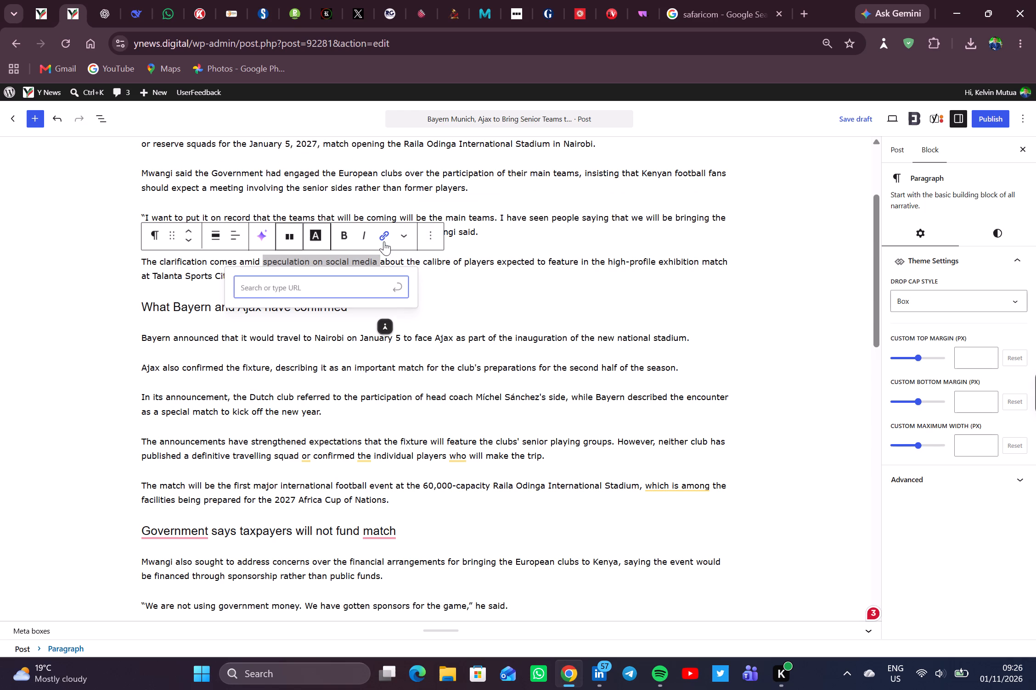
pyautogui.hotkey('ctrl', 'v')
pyautogui.press('Return')
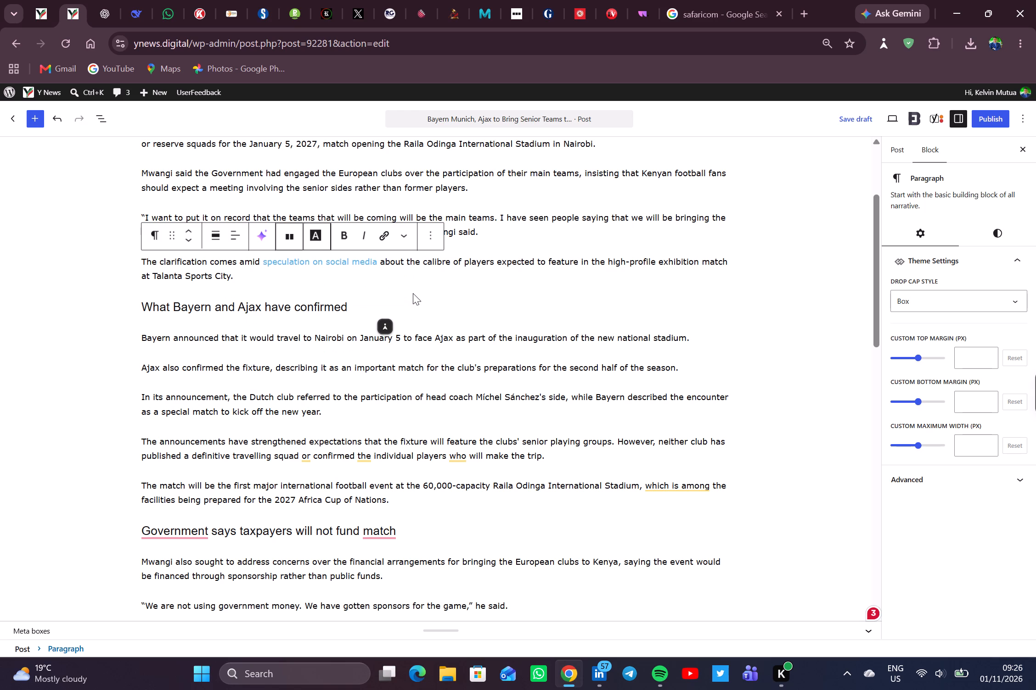
# Insert an X Embed of the copied Y News post directly above the heading "What Bayern and Ajax have confirmed".
pyautogui.click(431, 289)
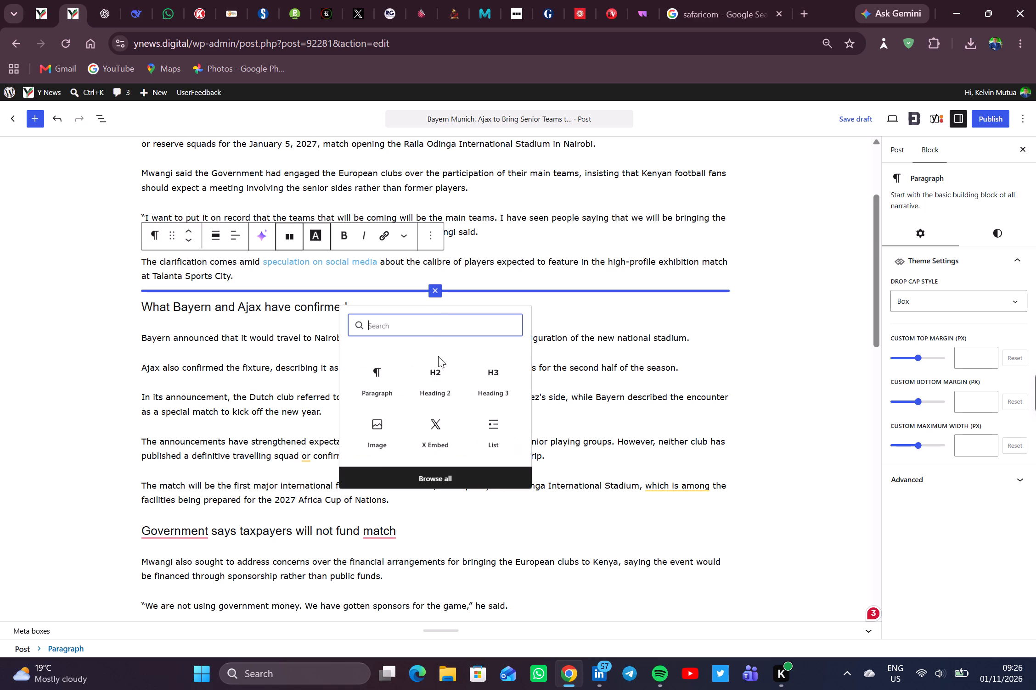
pyautogui.click(422, 430)
pyautogui.hotkey('ctrl', 'v')
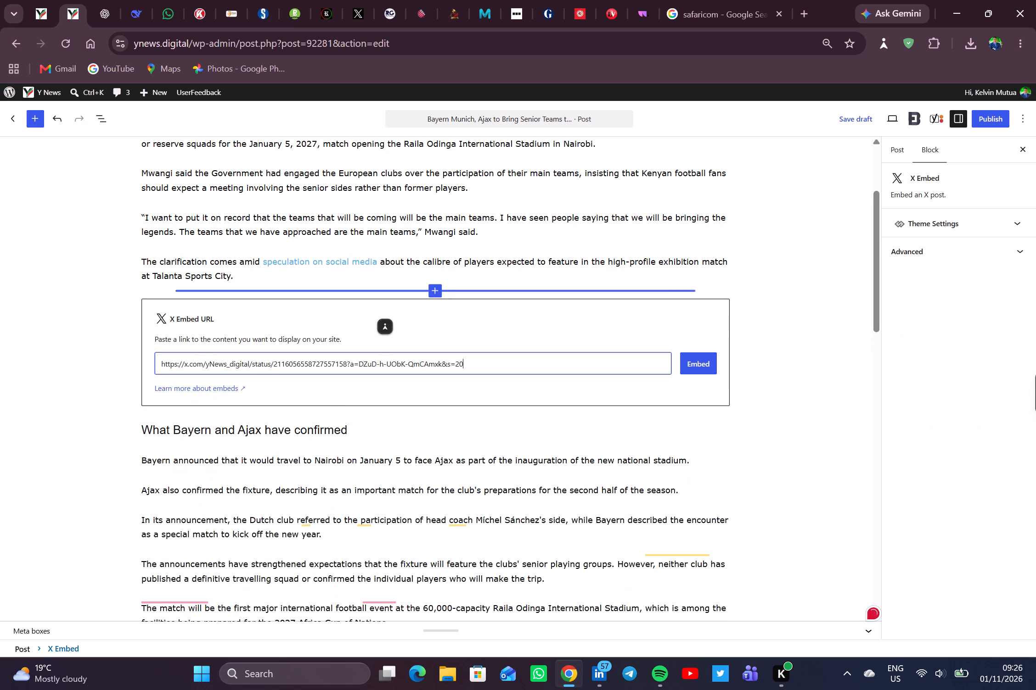
pyautogui.press('Return')
# Read through the story below the embed, from what the clubs have confirmed to the AFCON 2027 section and ticket sales.
pyautogui.scroll(-2, 422, 430)
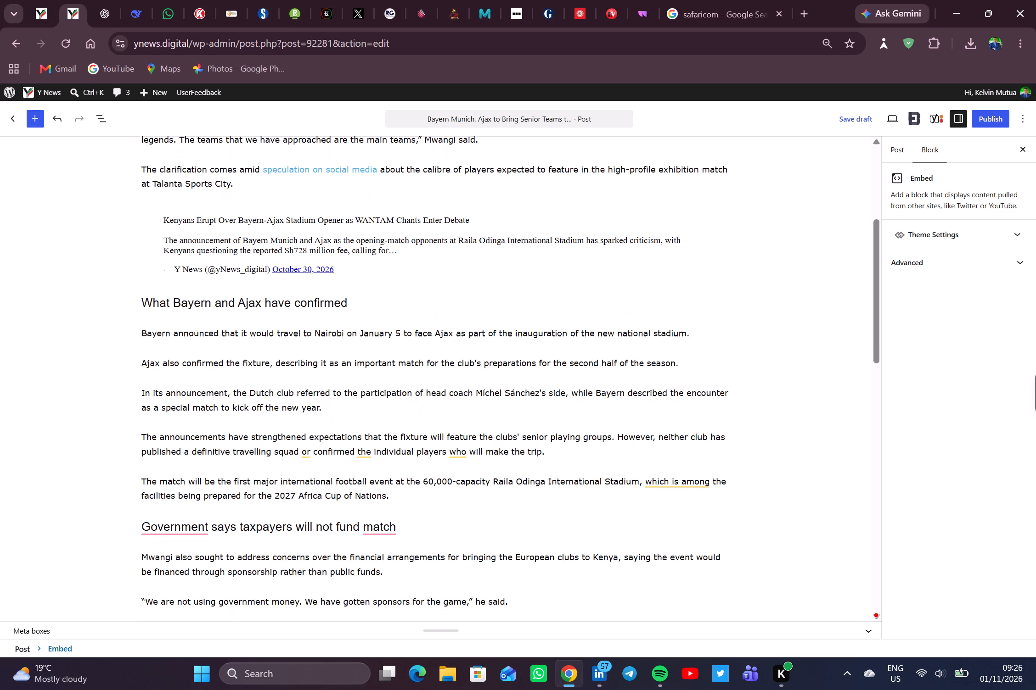
pyautogui.scroll(-2, 422, 430)
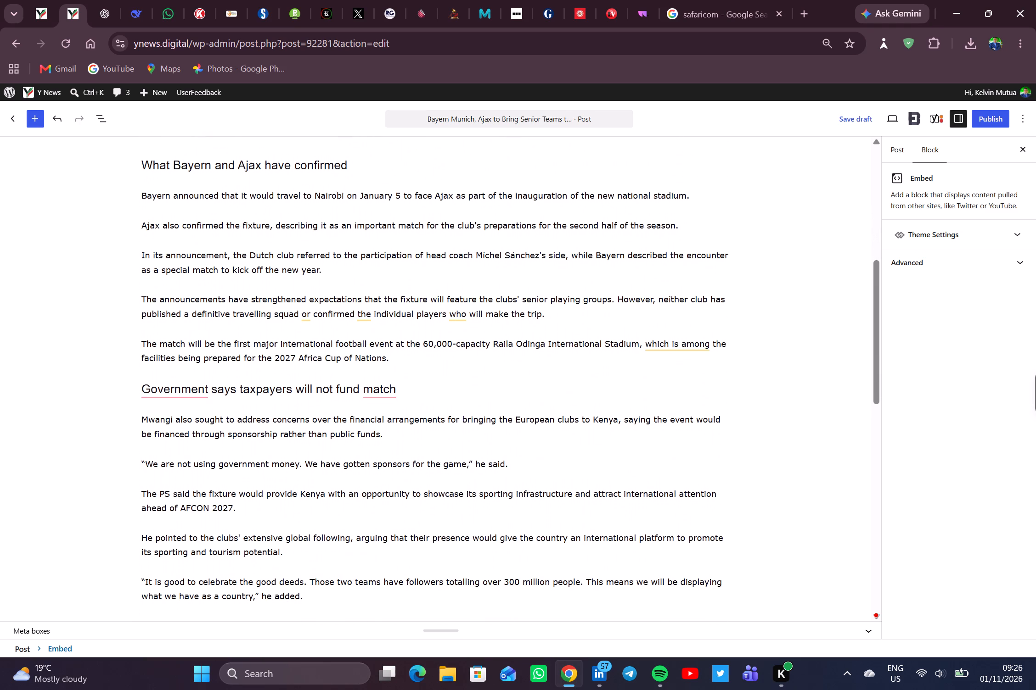
pyautogui.scroll(-1, 422, 430)
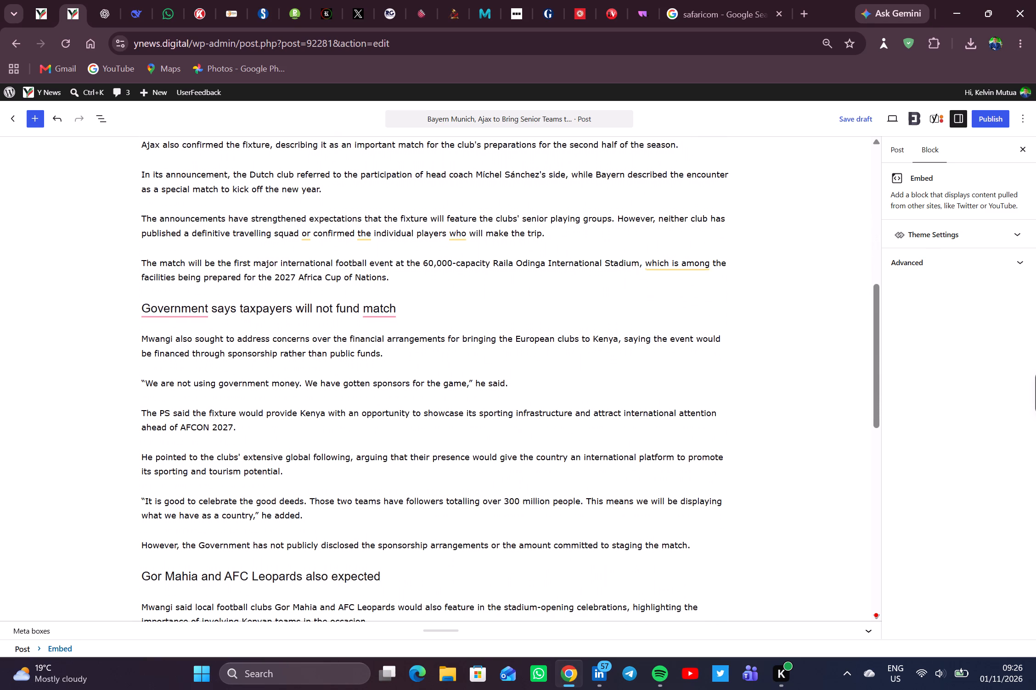
pyautogui.scroll(-3, 422, 430)
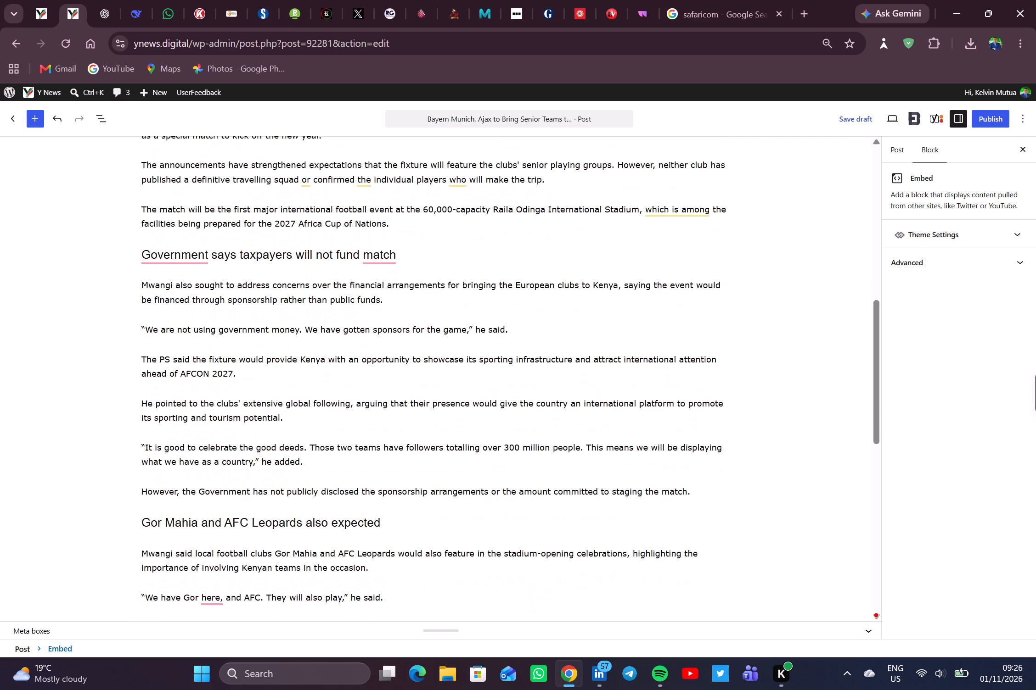
pyautogui.scroll(-2, 422, 430)
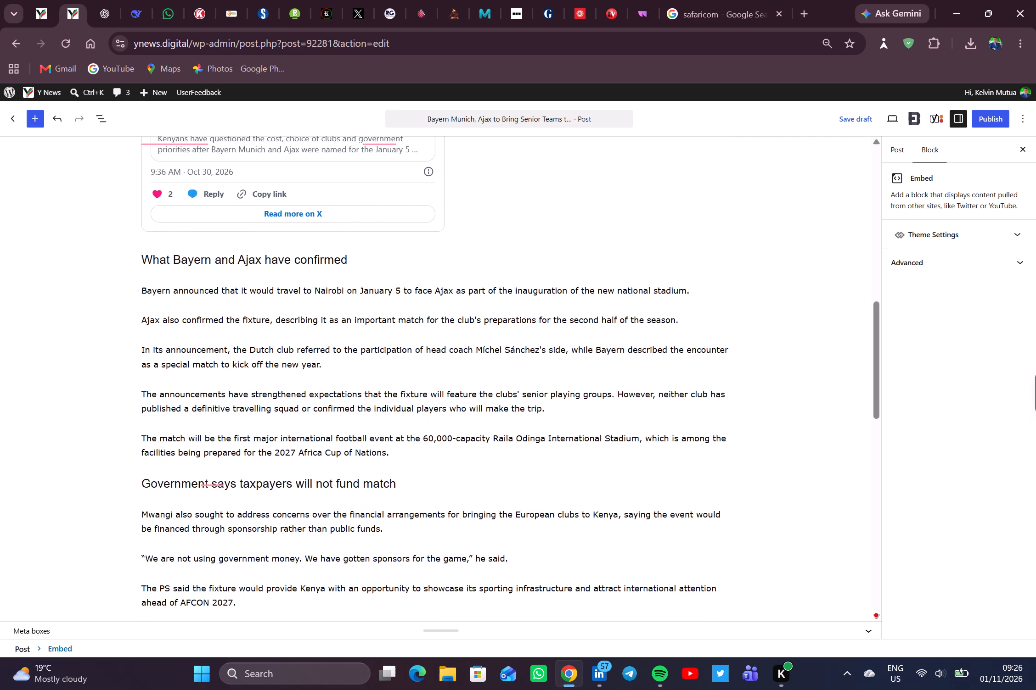
pyautogui.scroll(-2, 422, 430)
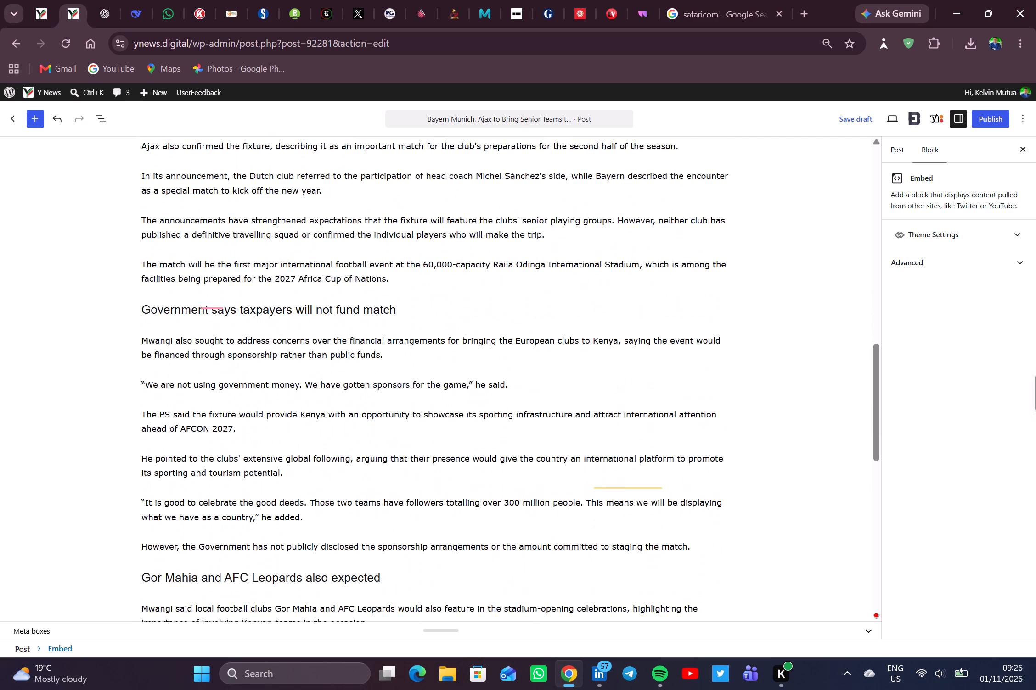
pyautogui.scroll(-2, 422, 430)
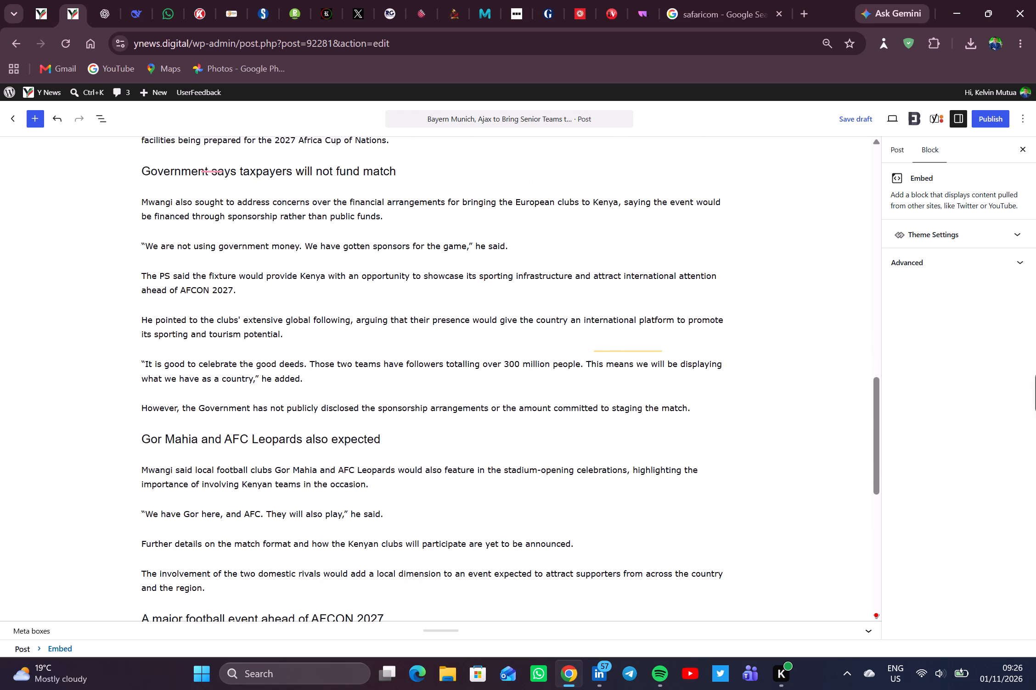
pyautogui.scroll(-2, 422, 430)
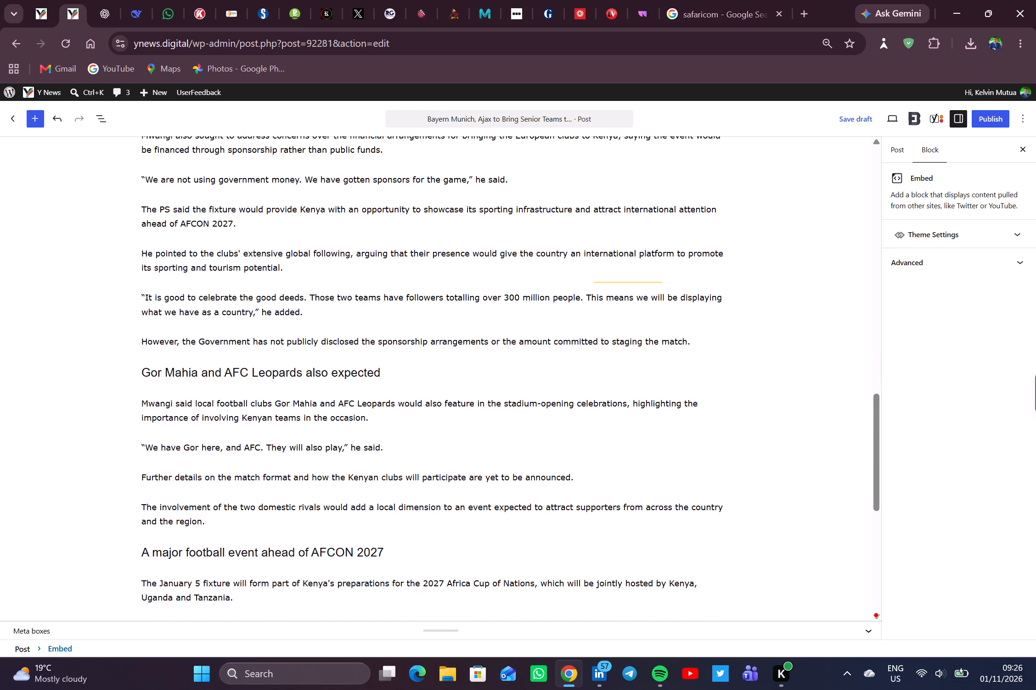
pyautogui.scroll(-1, 422, 430)
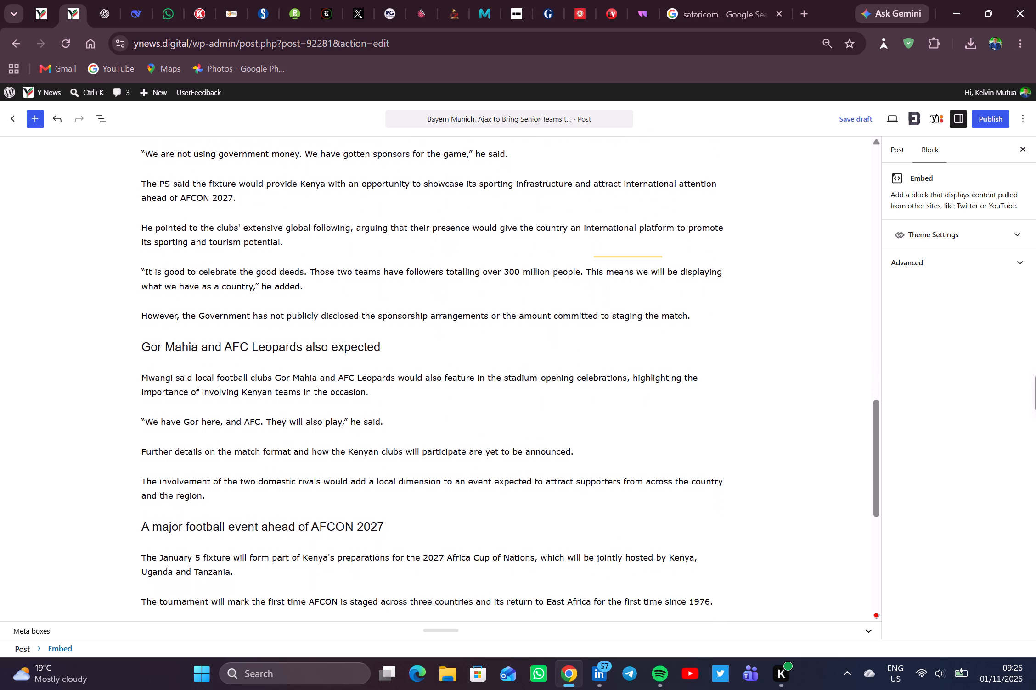
pyautogui.scroll(-1, 422, 430)
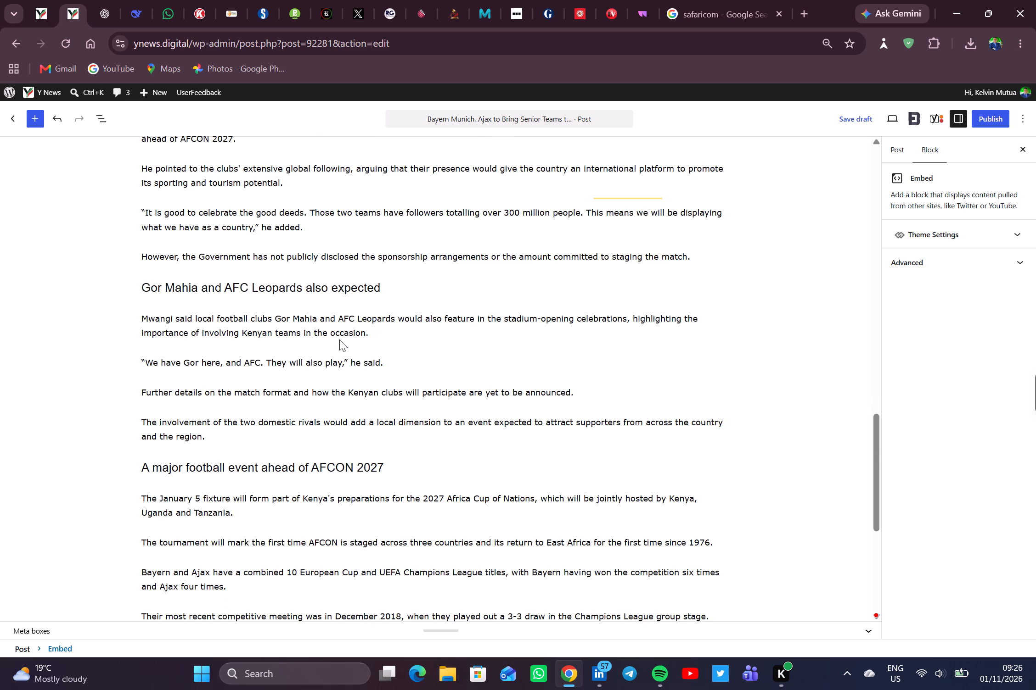
pyautogui.scroll(-1, 347, 277)
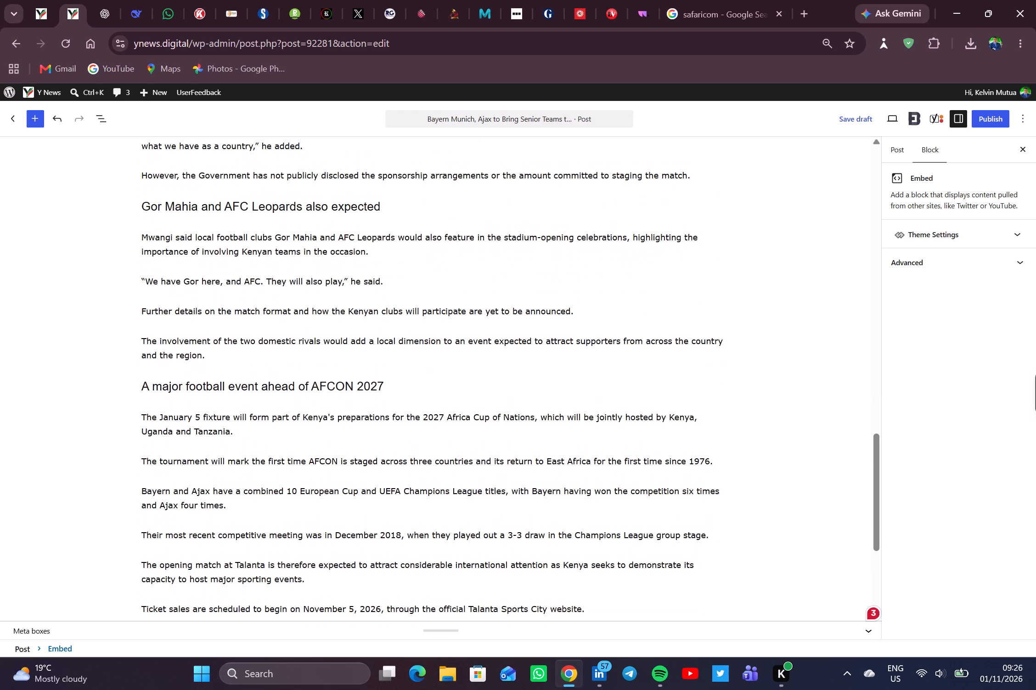
# Read through the rest of the story, from the Gor Mahia and AFC Leopards section to the closing ticket sales paragraph.
pyautogui.scroll(-2, 347, 277)
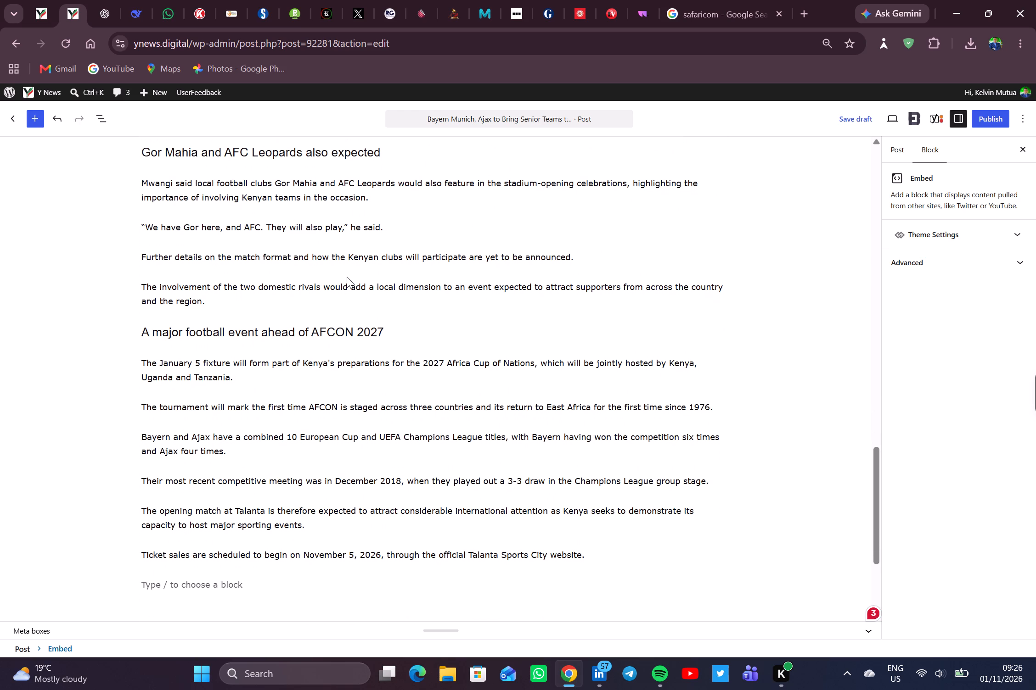
pyautogui.scroll(-1, 335, 249)
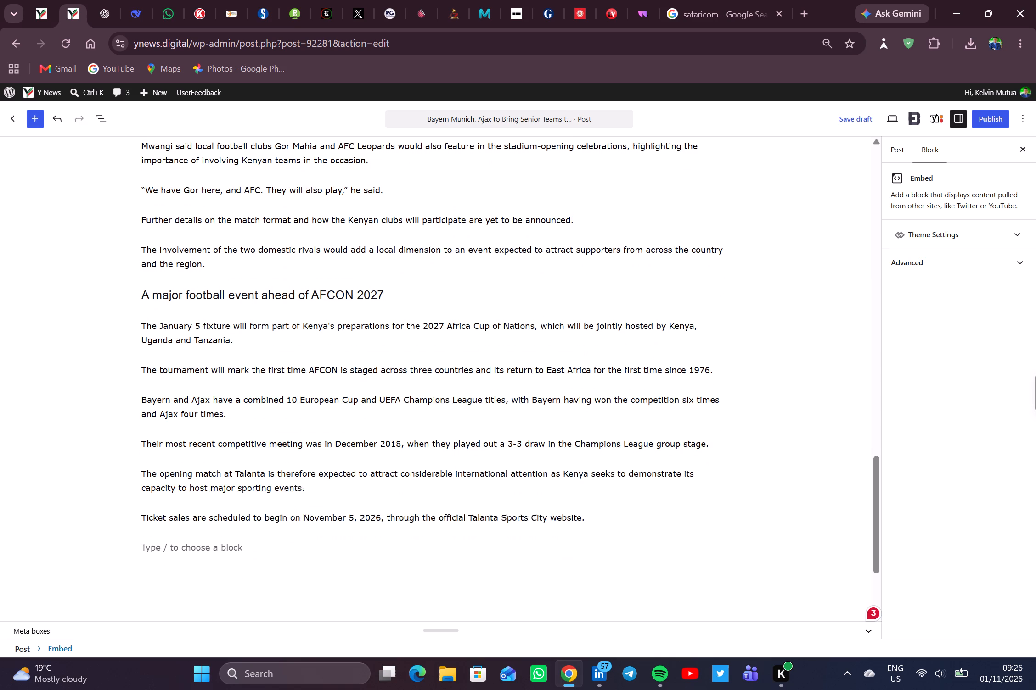
pyautogui.scroll(-3, 335, 249)
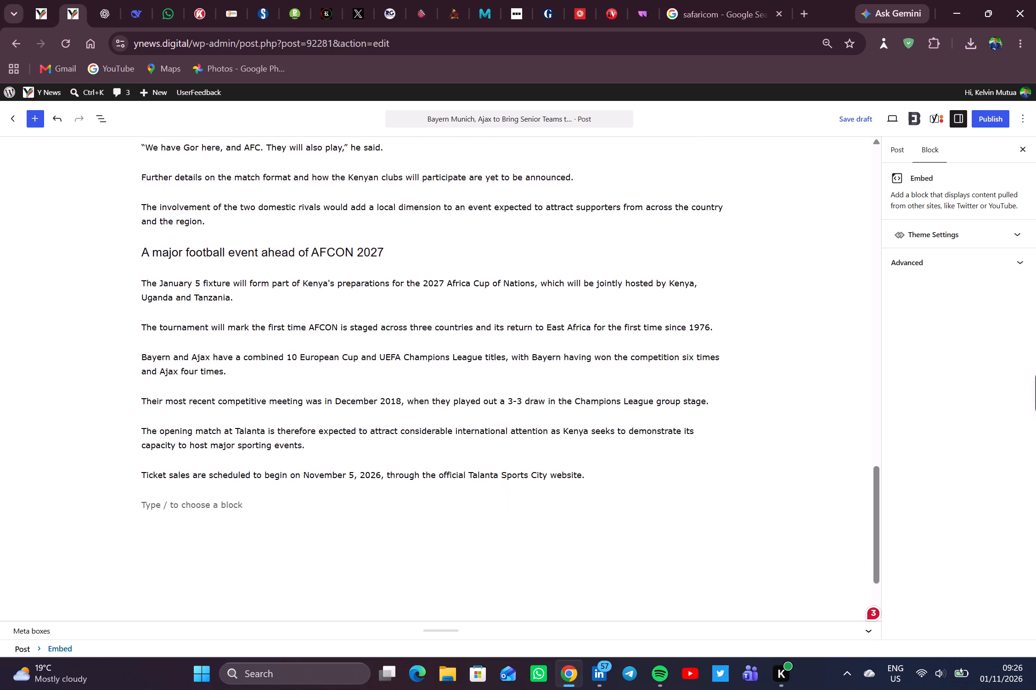
pyautogui.scroll(-2, 335, 249)
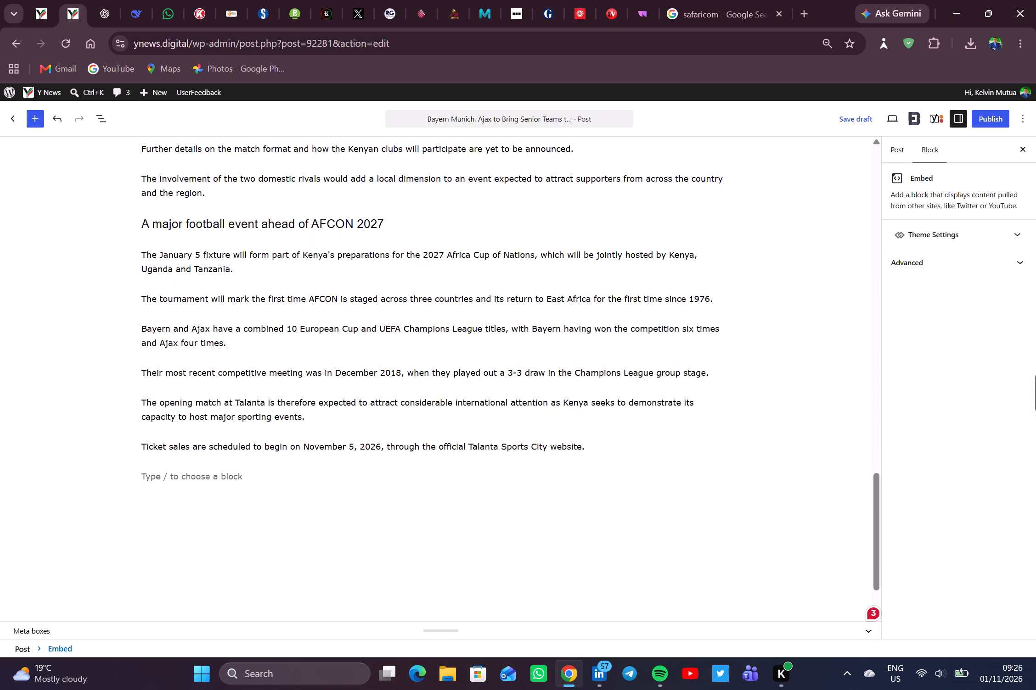
pyautogui.scroll(-2, 335, 249)
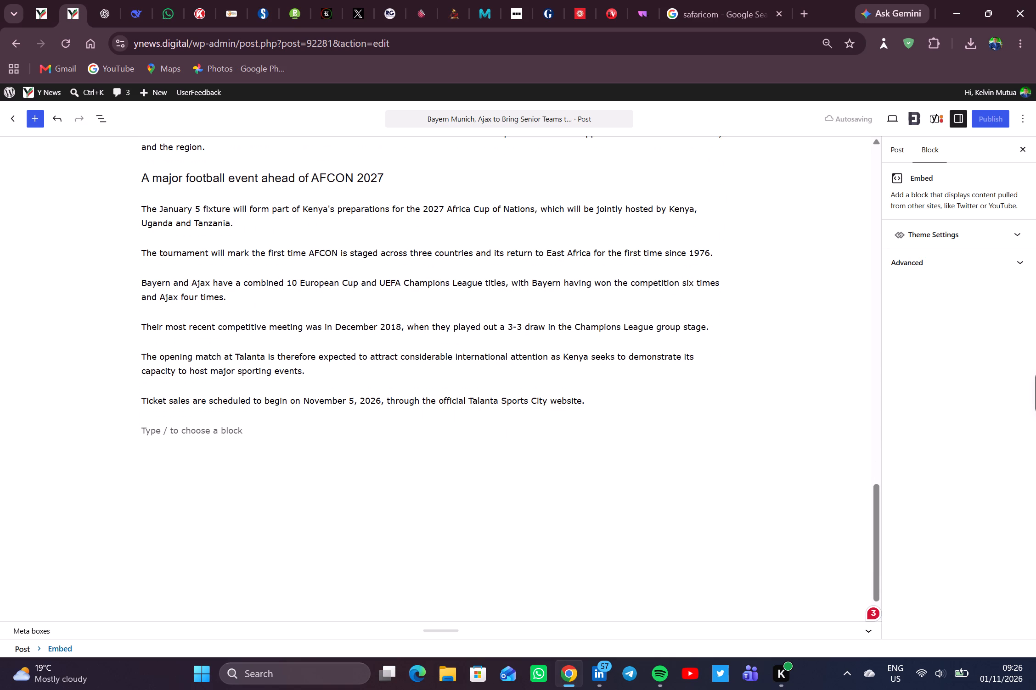
pyautogui.scroll(-4, 335, 249)
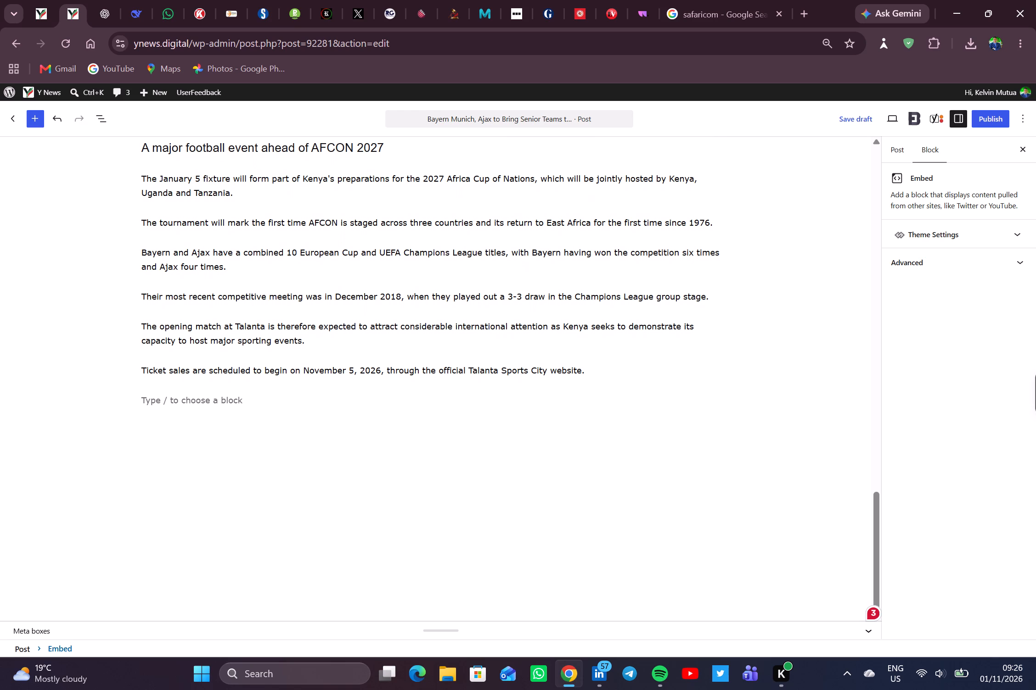
pyautogui.scroll(-1, 335, 249)
pyautogui.scroll(-1, 353, 285)
# Expand the post's meta boxes to show the Yoast SEO fields.
pyautogui.click(510, 630)
pyautogui.scroll(-1, 455, 559)
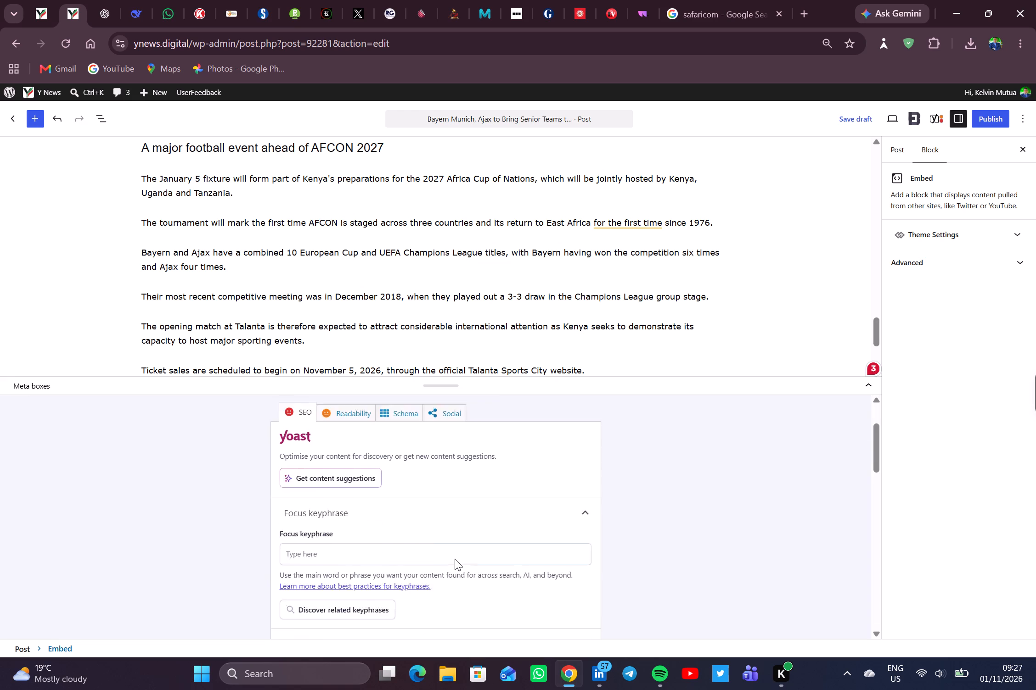
pyautogui.scroll(-1, 455, 559)
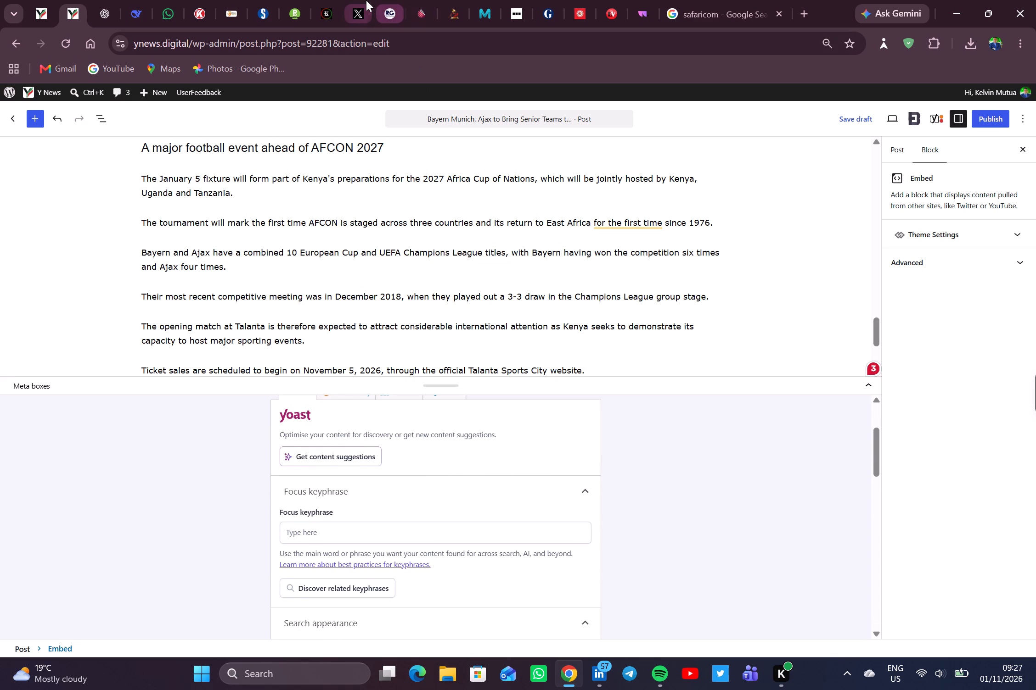
pyautogui.click(366, 0)
pyautogui.scroll(-2, 466, 367)
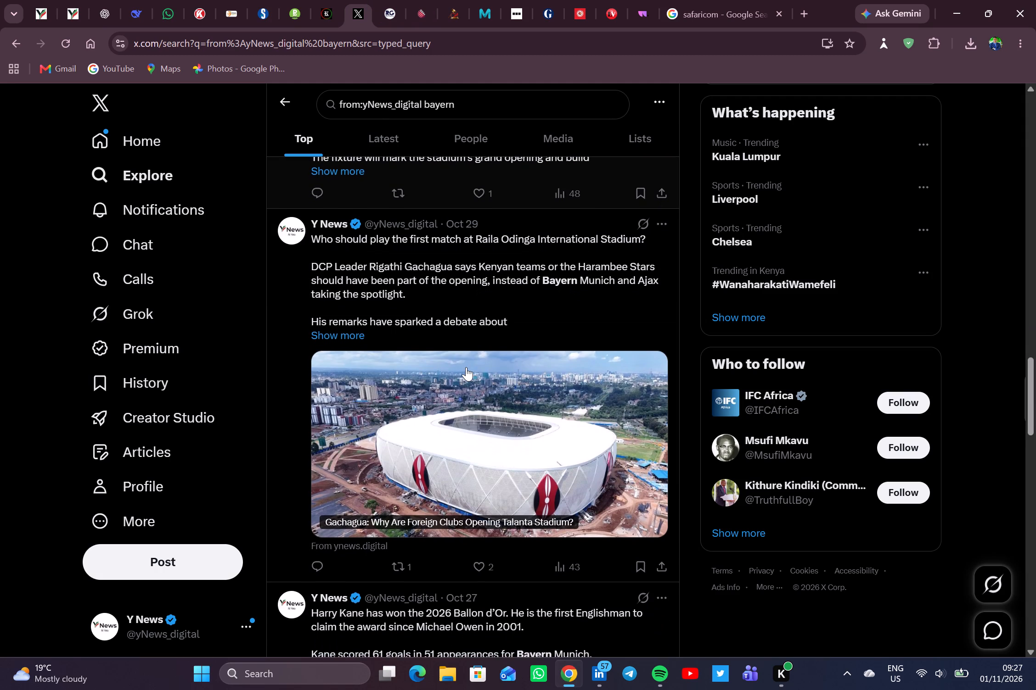
pyautogui.scroll(-4, 466, 367)
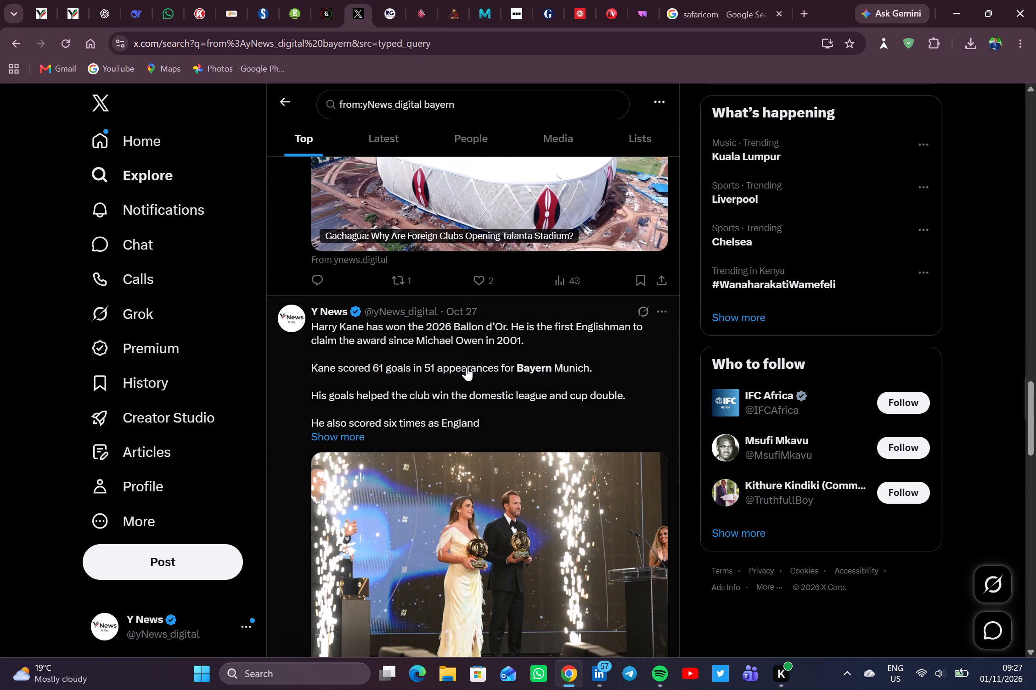
pyautogui.scroll(-4, 466, 367)
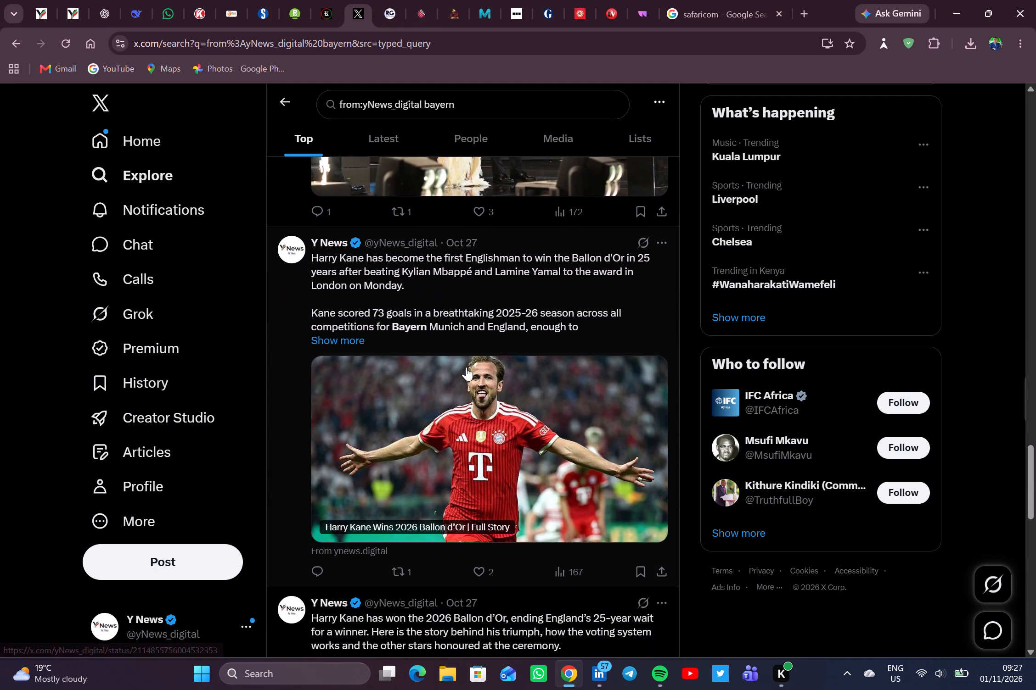
pyautogui.scroll(-3, 466, 367)
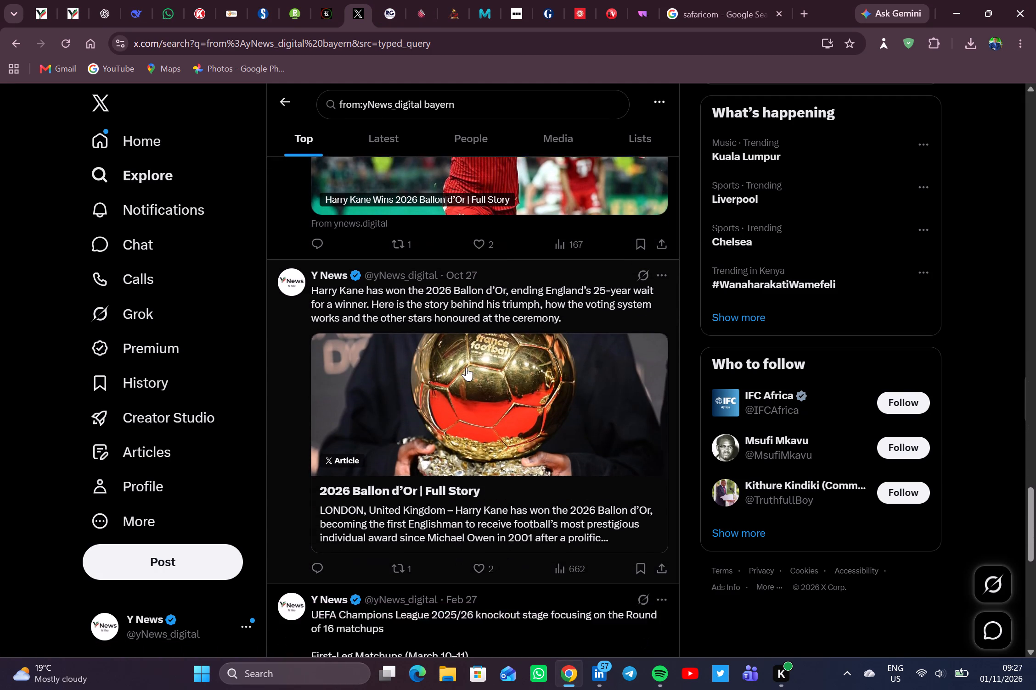
pyautogui.scroll(-4, 466, 367)
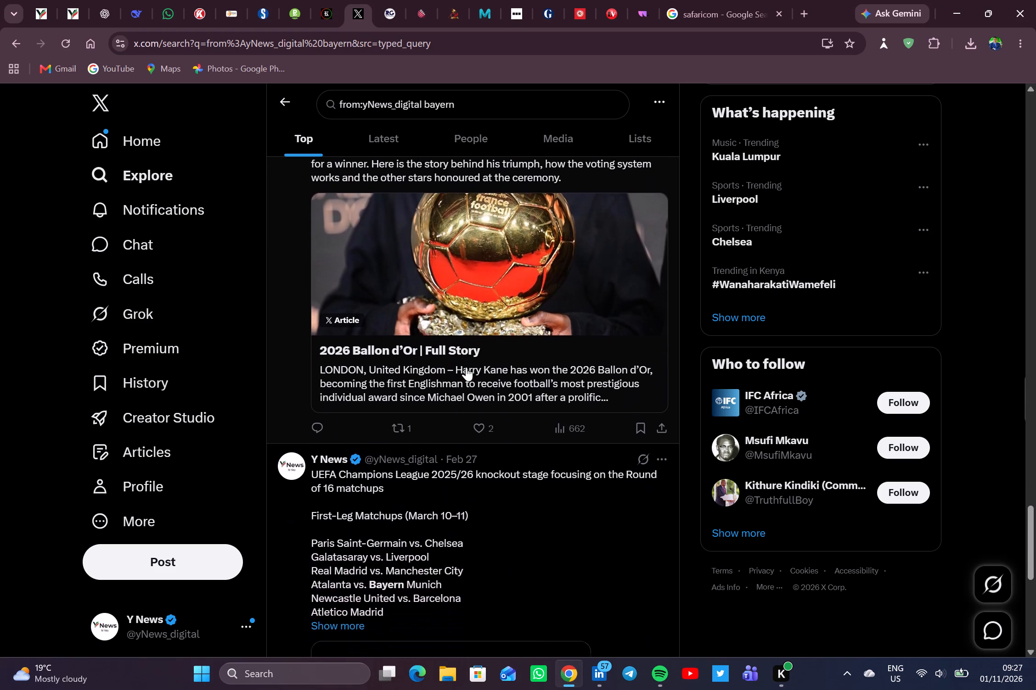
pyautogui.scroll(-4, 466, 367)
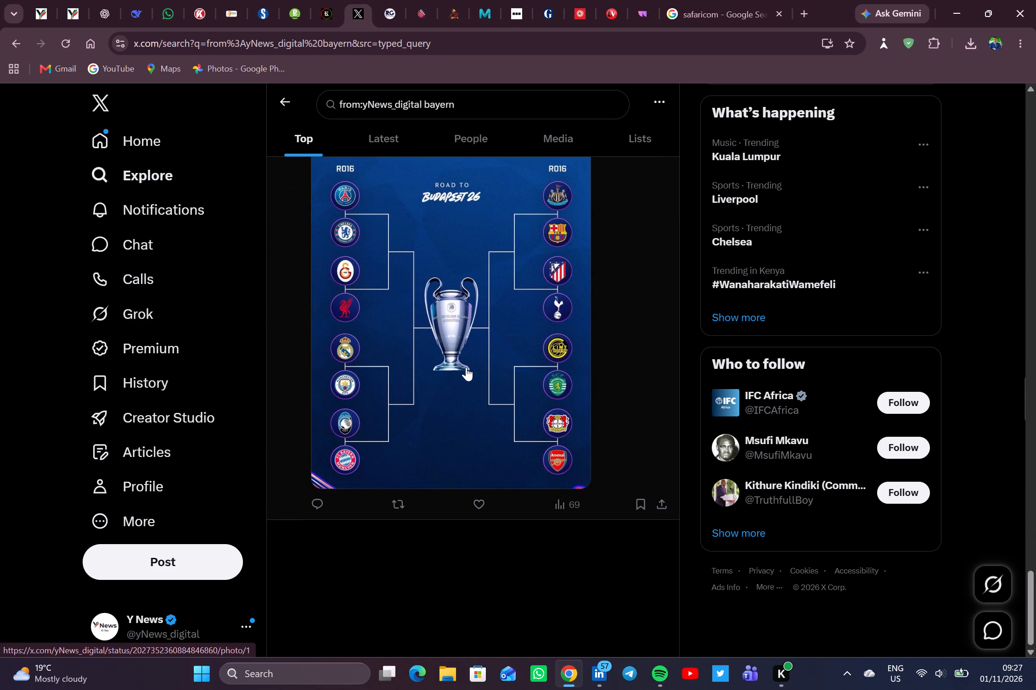
pyautogui.click(158, 134)
pyautogui.click(158, 134)
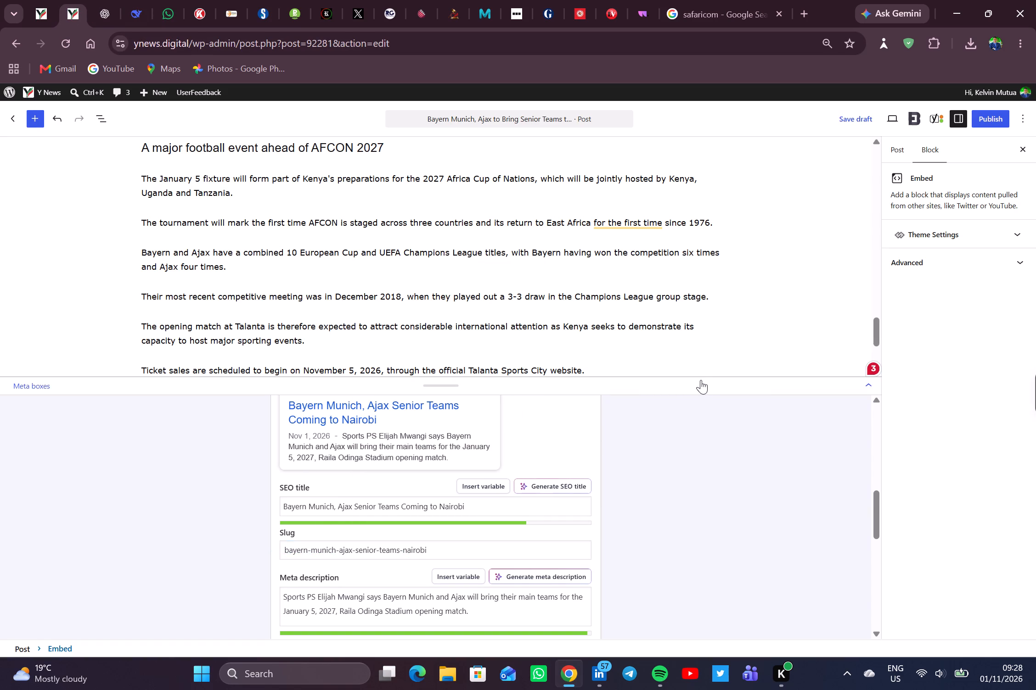
pyautogui.click(751, 12)
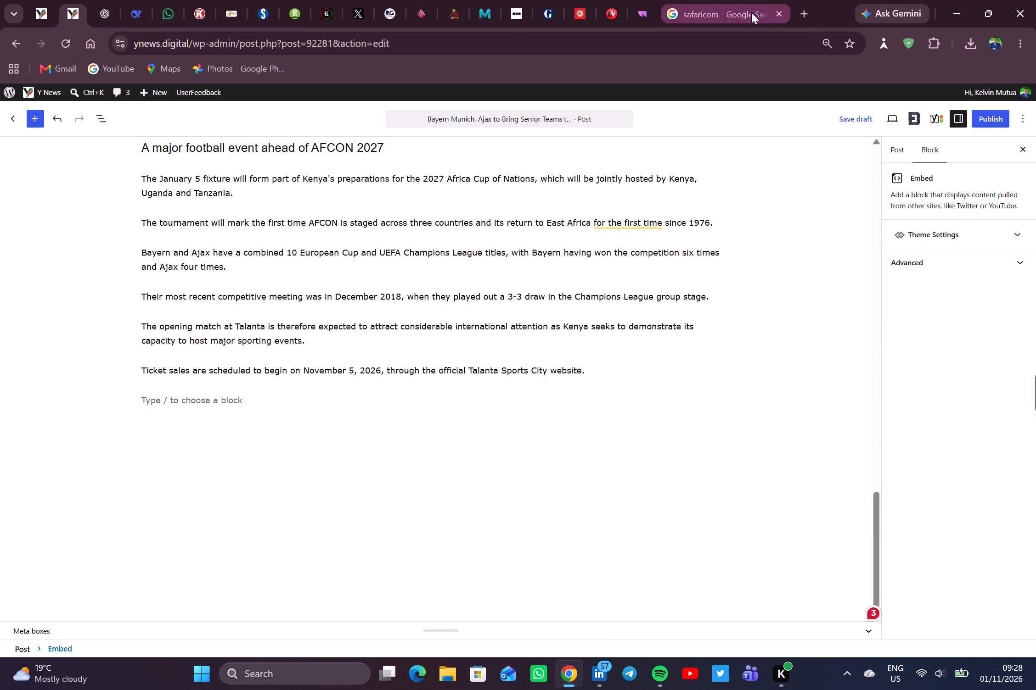
pyautogui.click(605, 110)
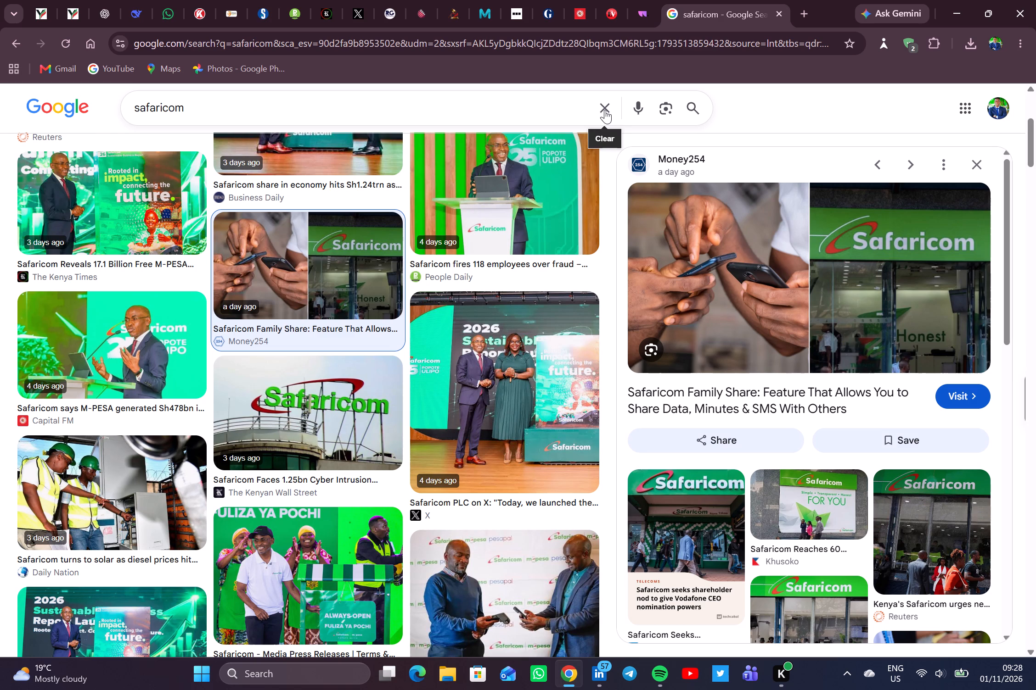
pyautogui.write('sports')
pyautogui.press('space')
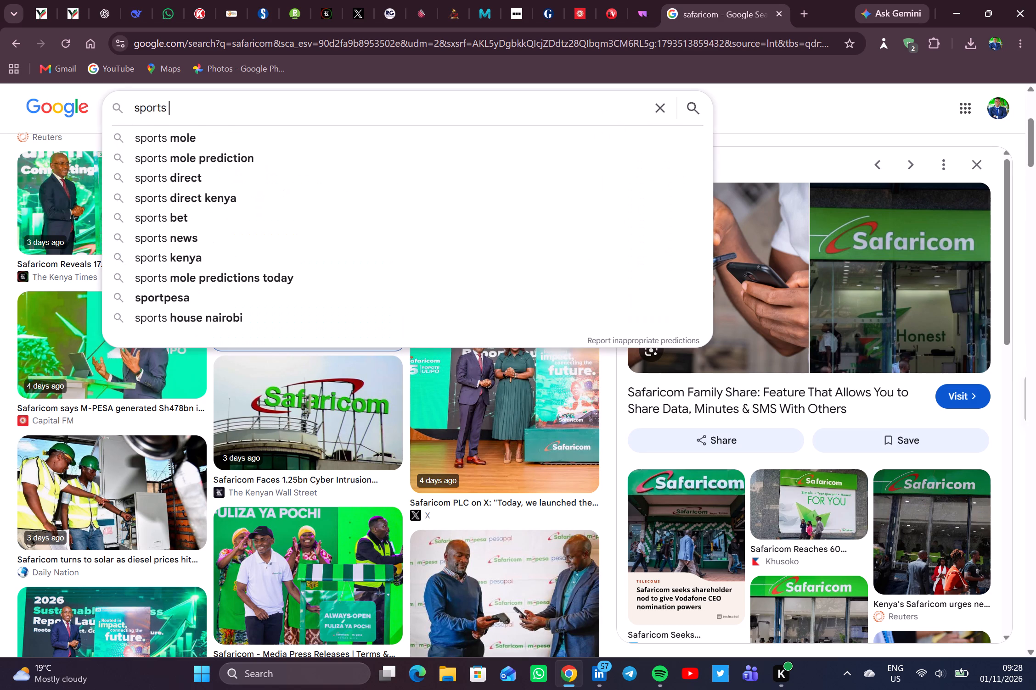
pyautogui.write('PS')
pyautogui.press('space')
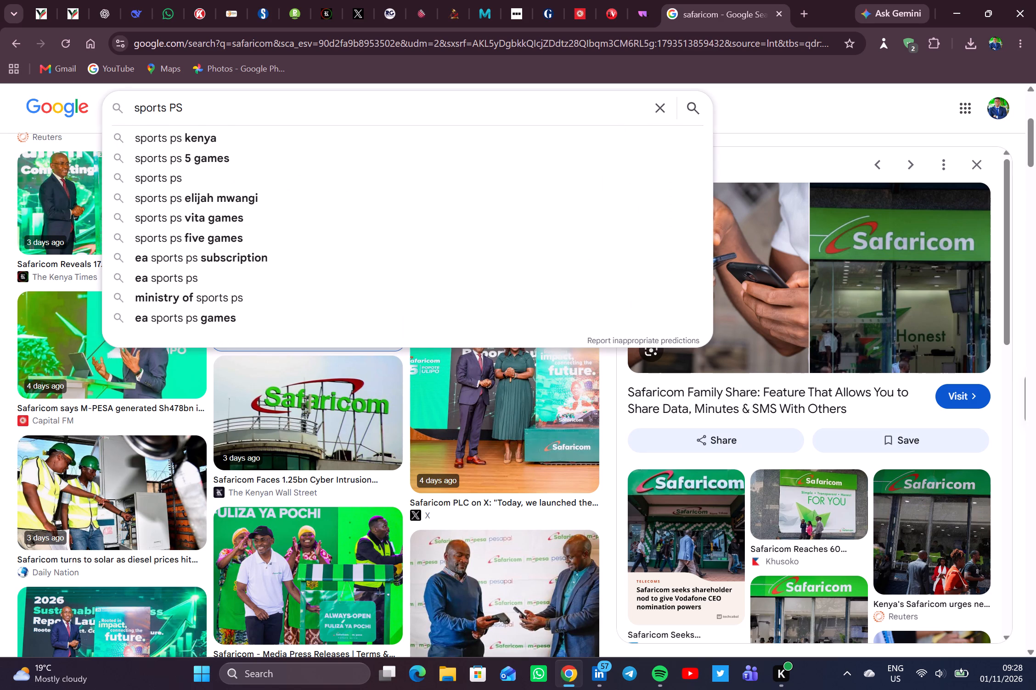
pyautogui.click(364, 195)
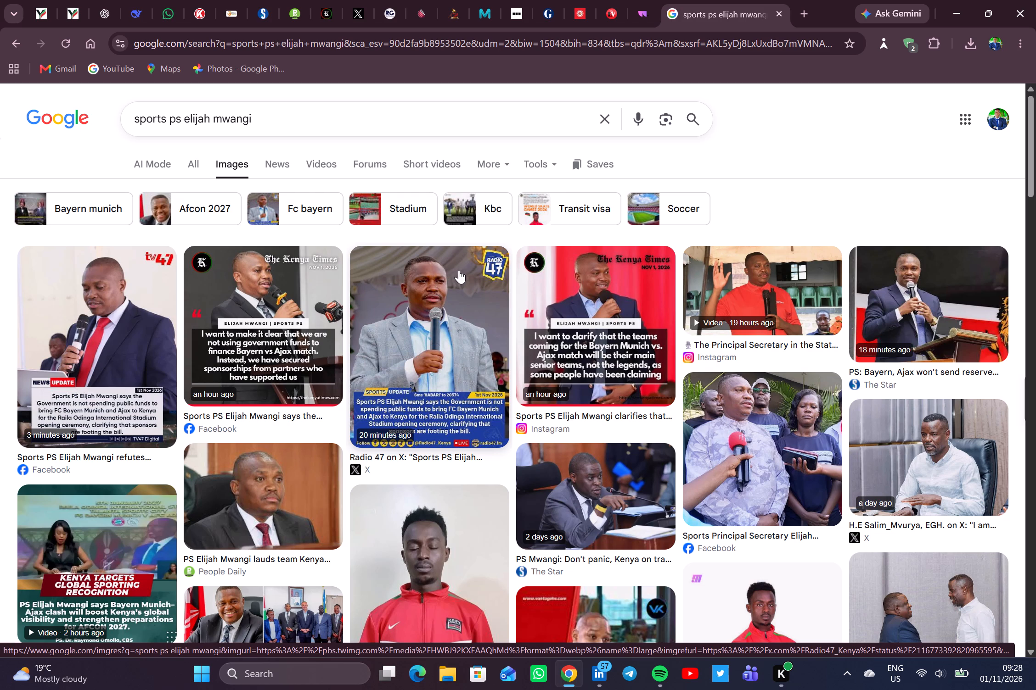
pyautogui.click(540, 164)
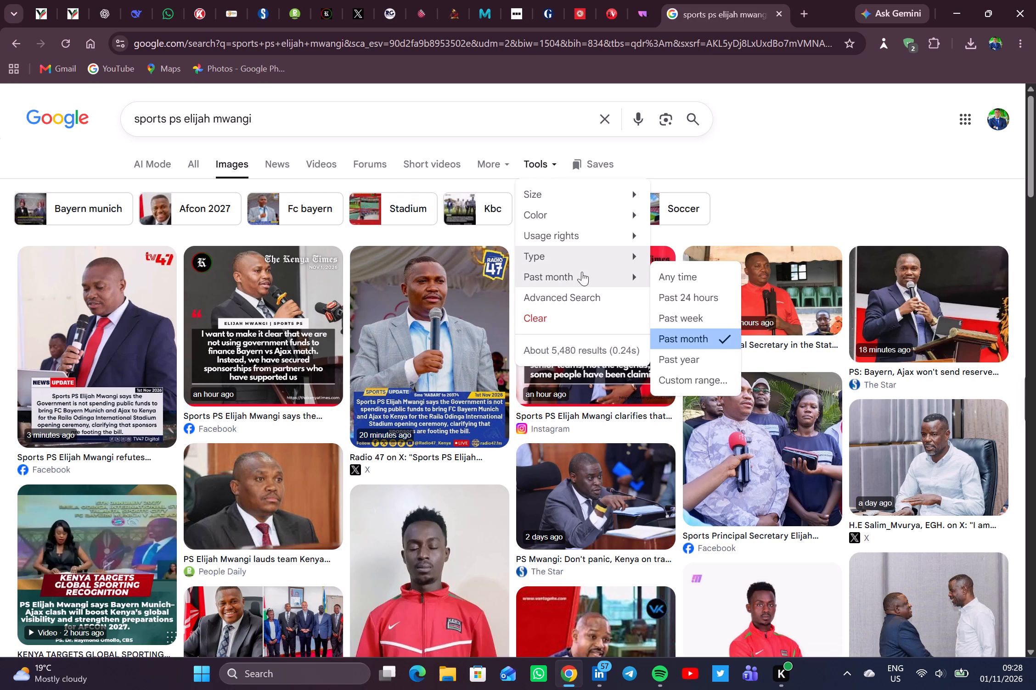
pyautogui.click(754, 183)
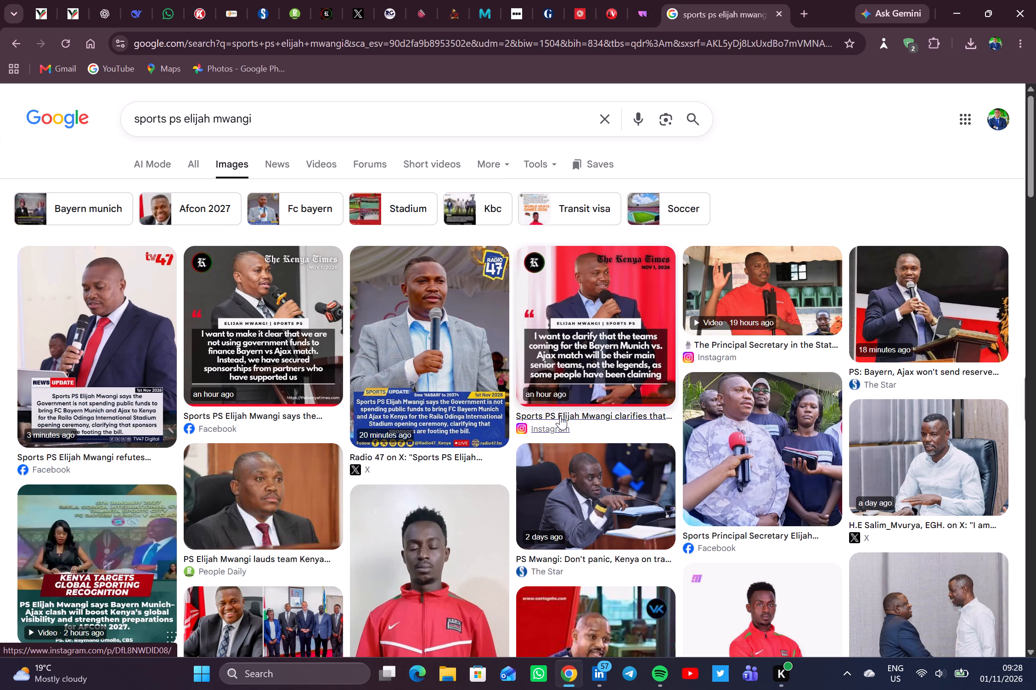
# Look through the image results for a usable photo of the Sports PS, comparing with the lead photo in The Star's article.
pyautogui.scroll(-2, 560, 416)
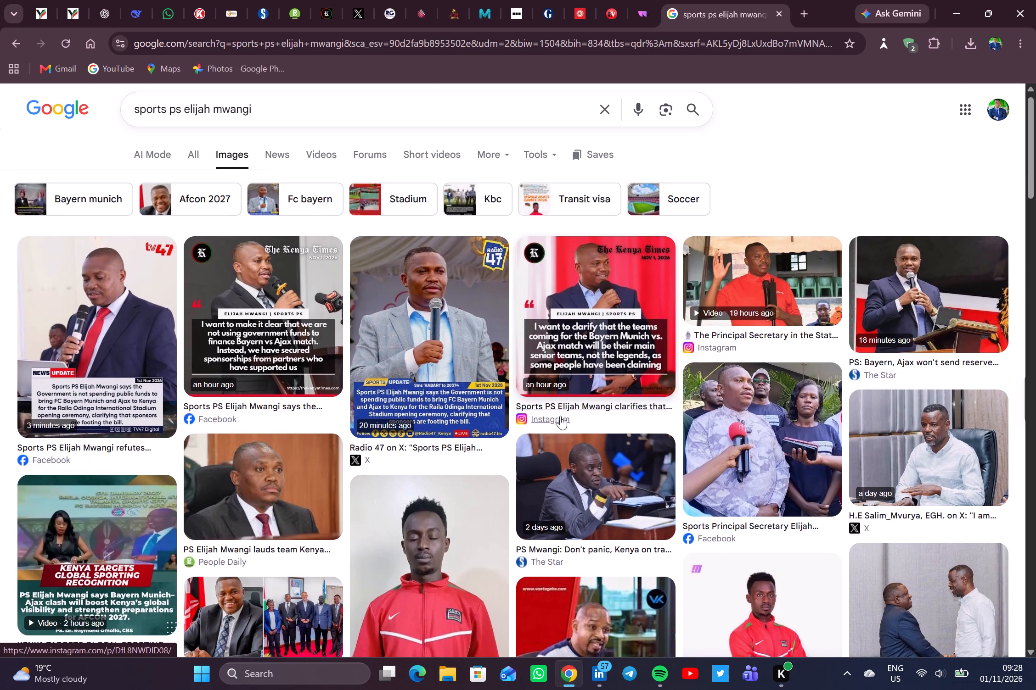
pyautogui.scroll(-1, 560, 416)
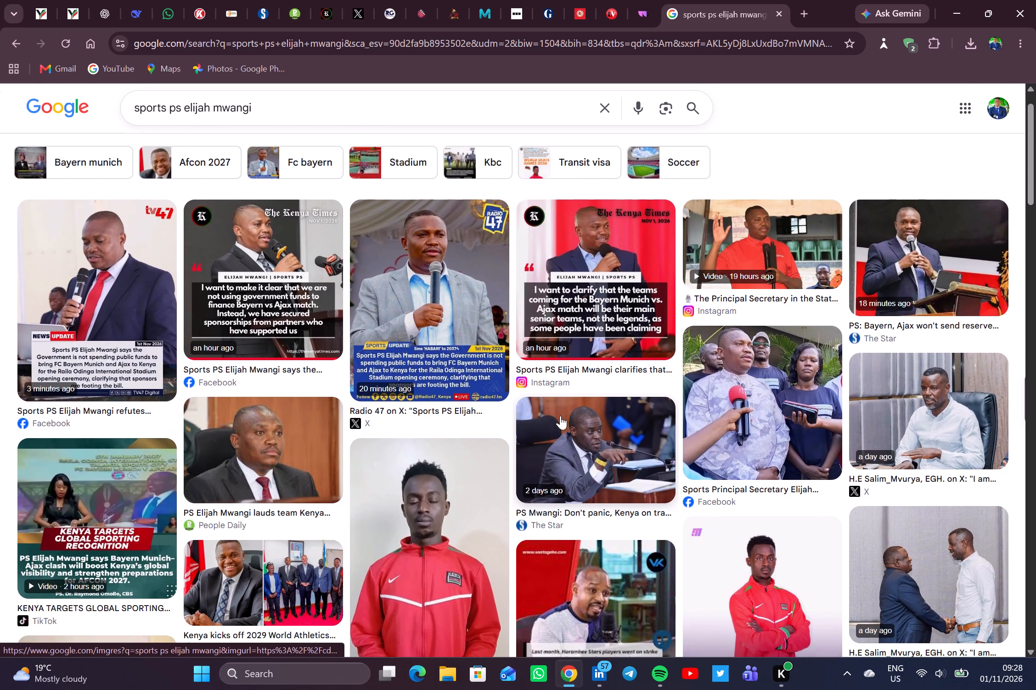
pyautogui.scroll(-2, 560, 416)
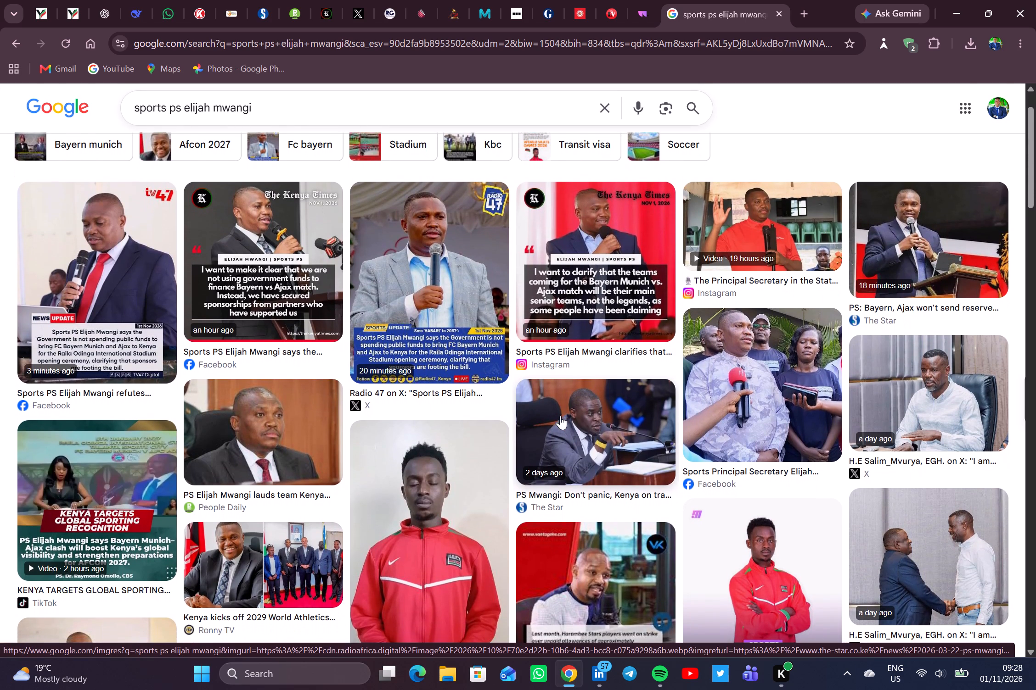
pyautogui.scroll(-2, 560, 416)
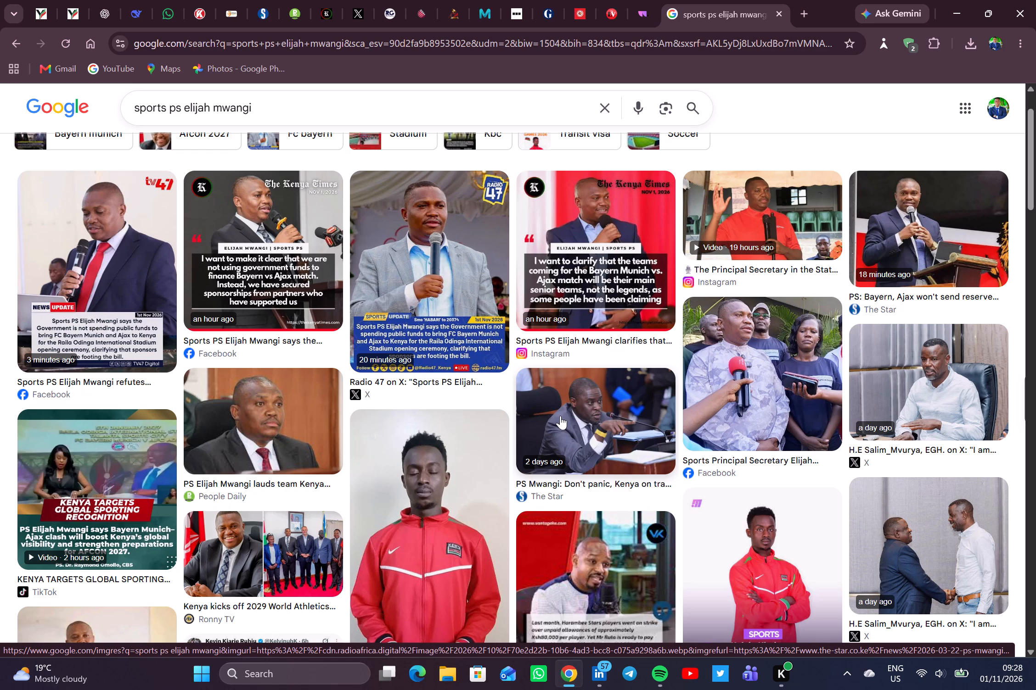
pyautogui.scroll(-1, 584, 408)
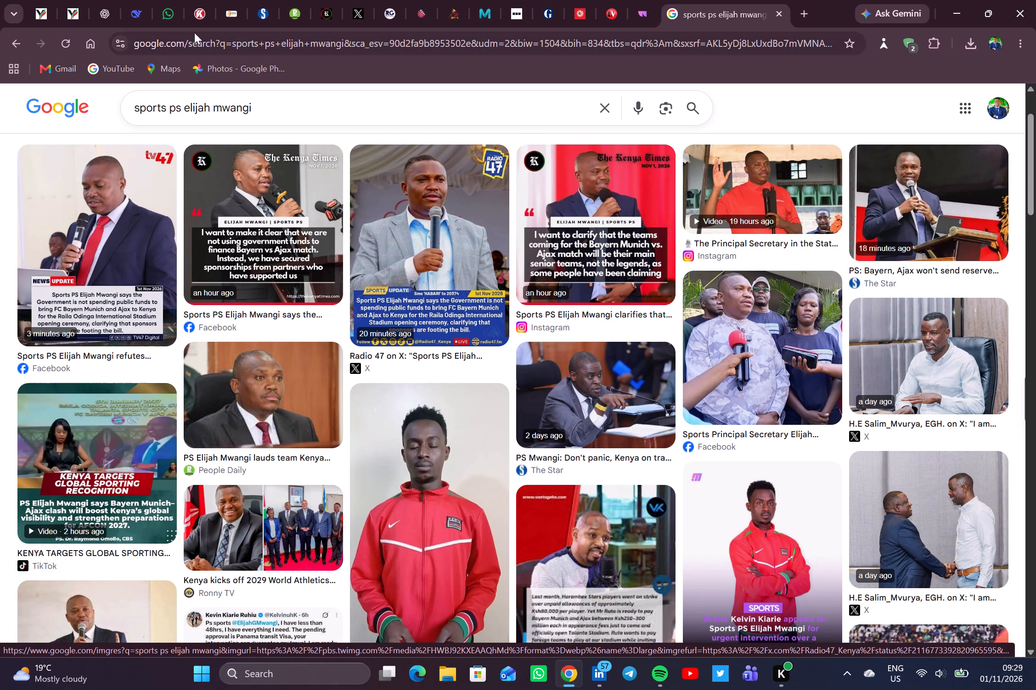
pyautogui.click(272, 19)
pyautogui.scroll(14, 360, 242)
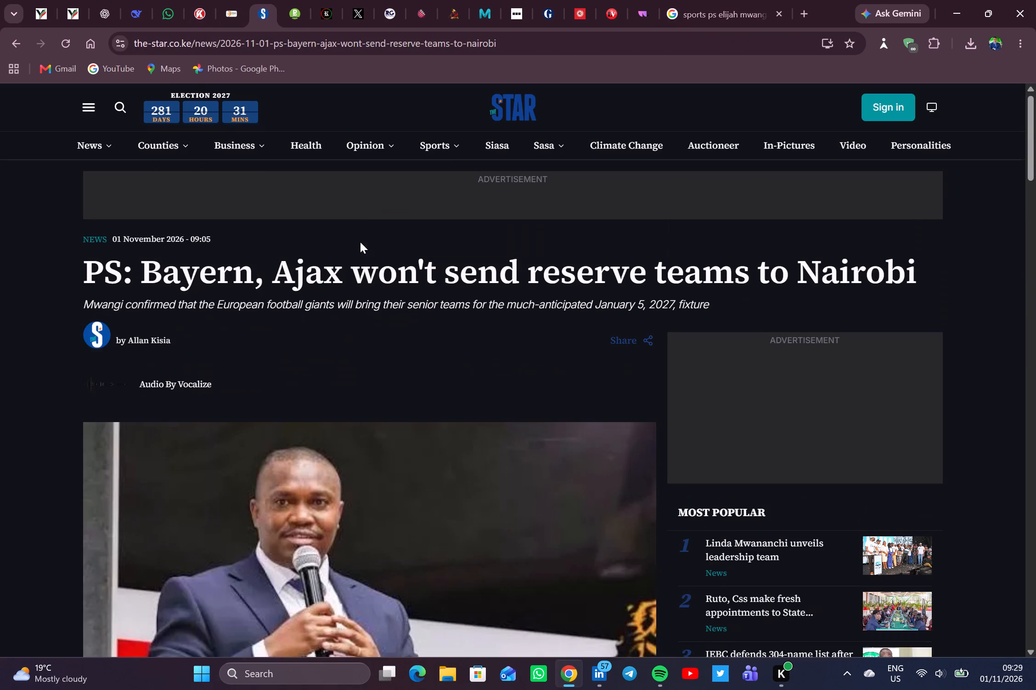
pyautogui.click(703, 3)
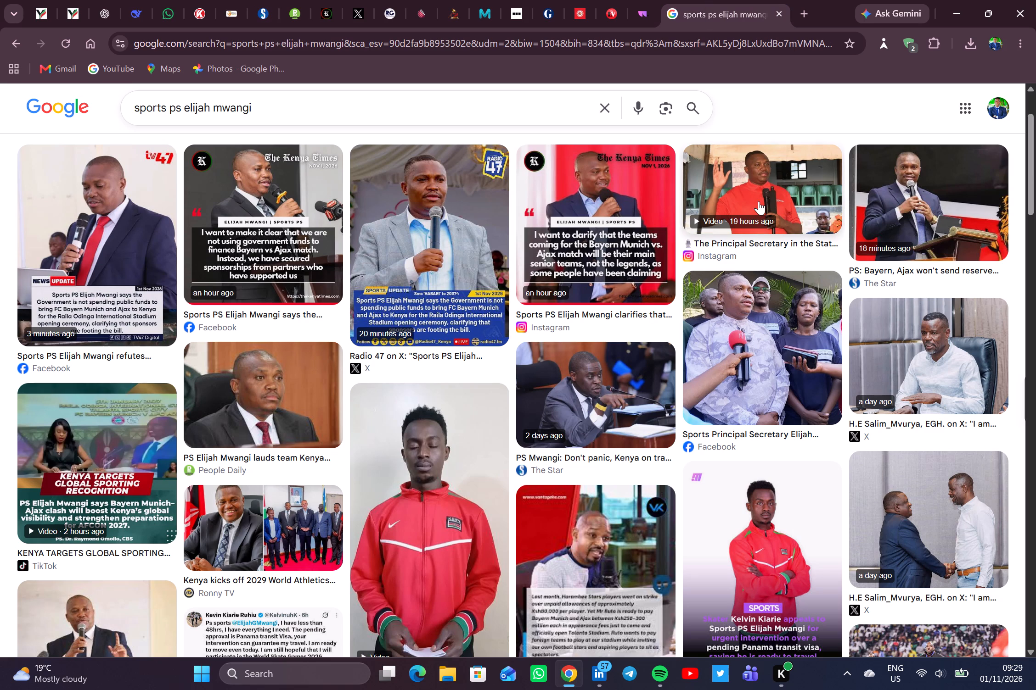
pyautogui.scroll(-1, 762, 322)
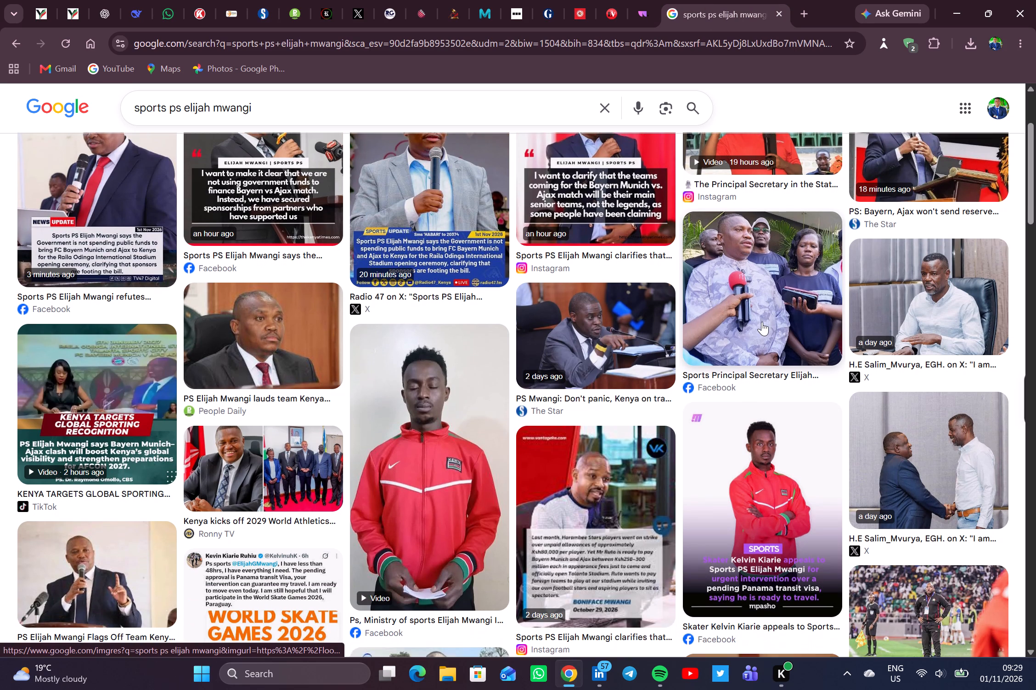
pyautogui.scroll(-1, 762, 322)
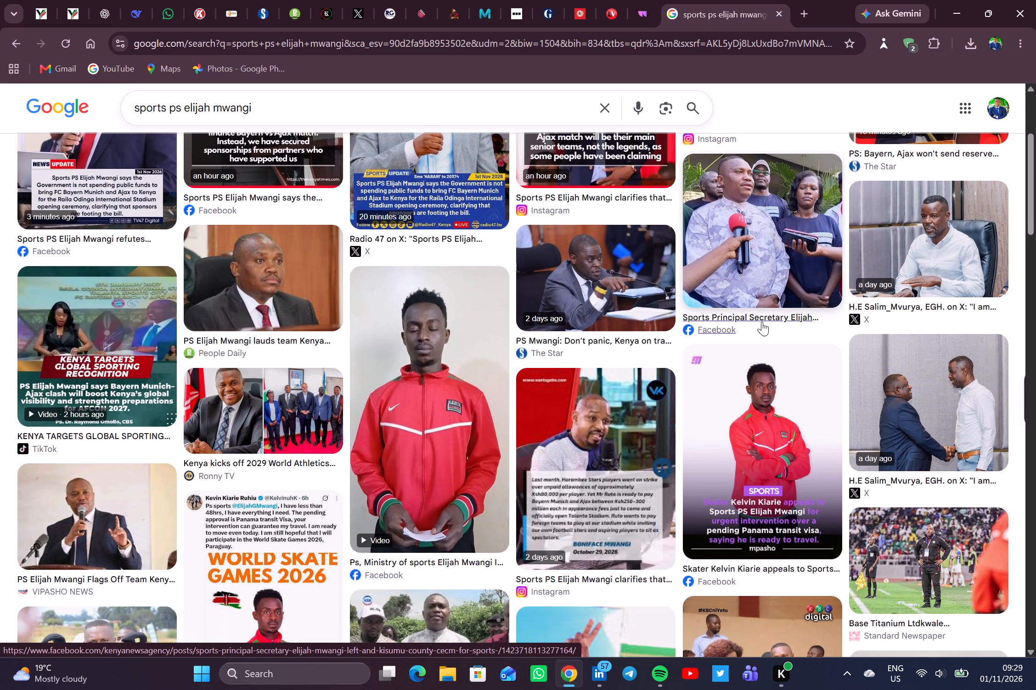
pyautogui.scroll(-1, 762, 322)
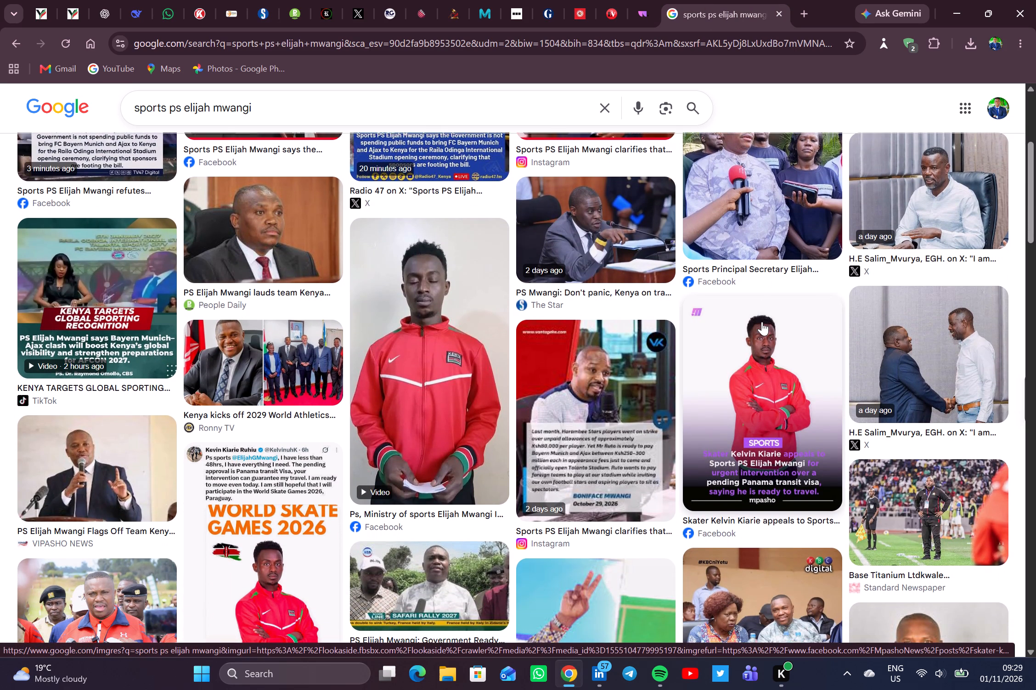
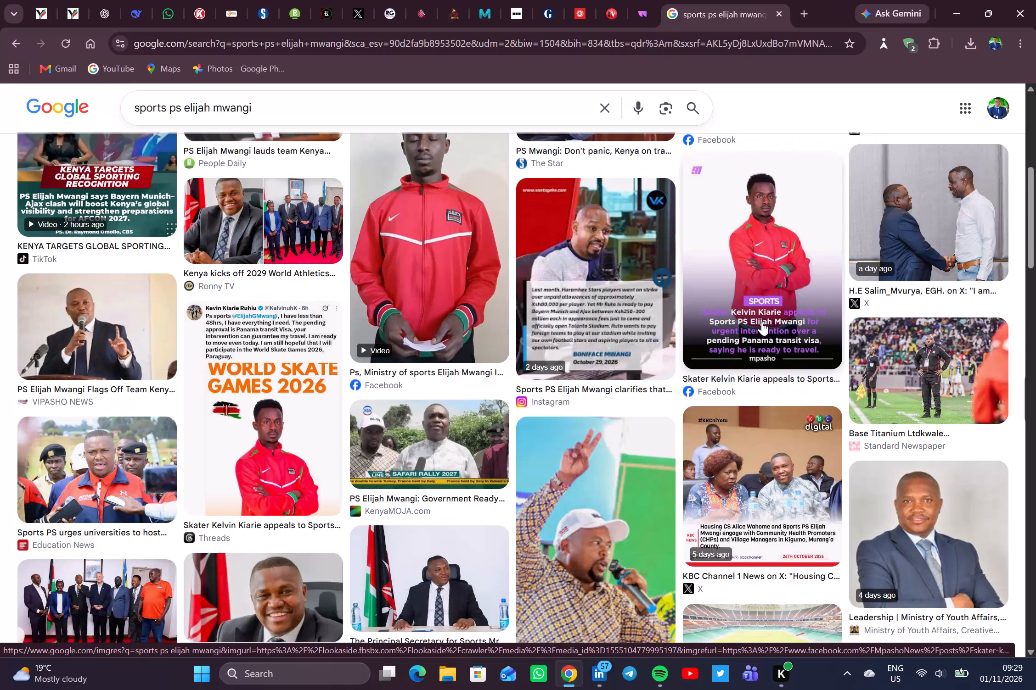
pyautogui.scroll(-1, 762, 322)
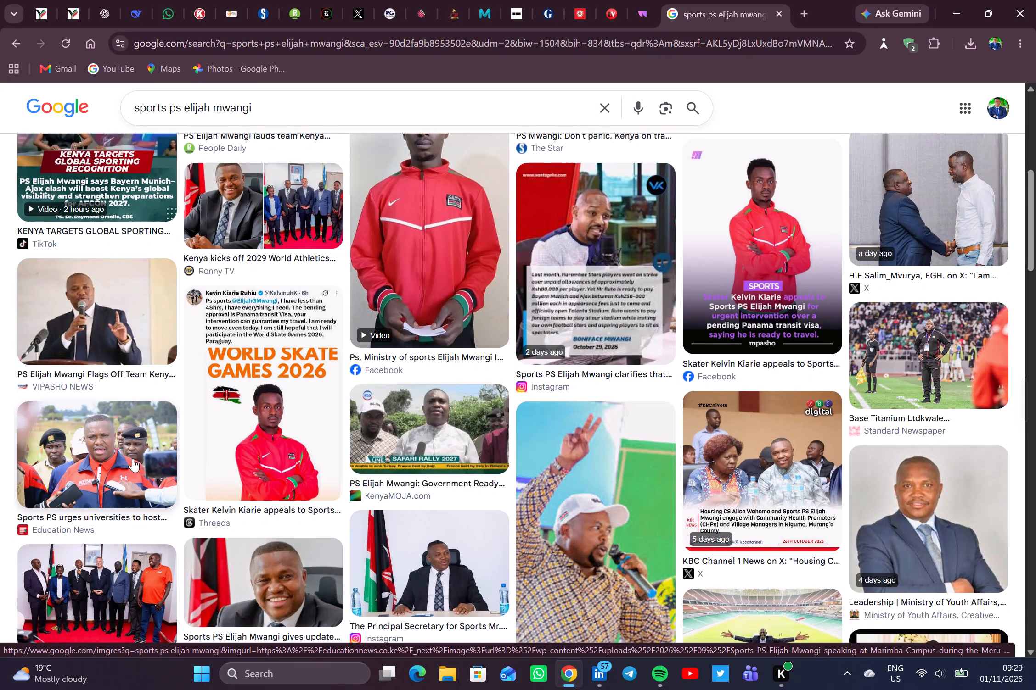
pyautogui.click(133, 458)
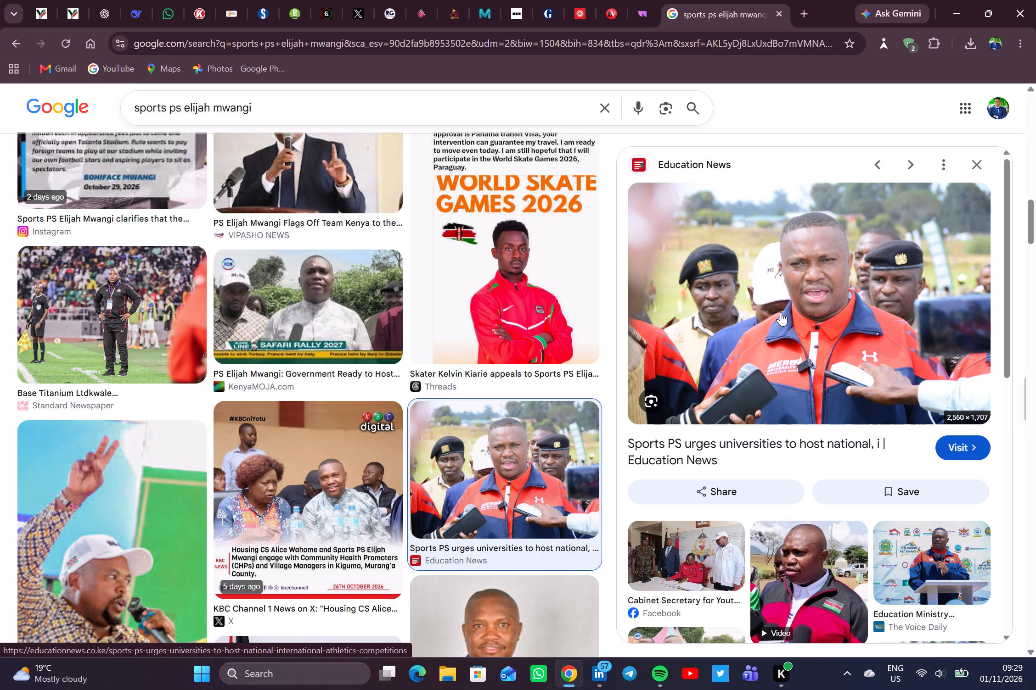
pyautogui.rightClick(825, 285)
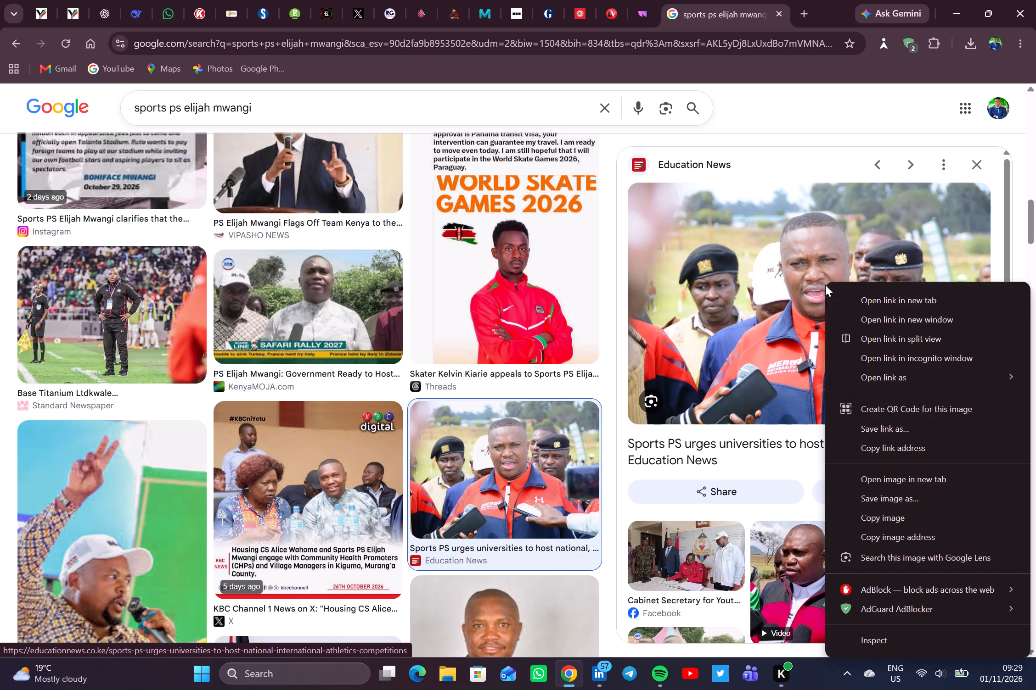
pyautogui.click(869, 501)
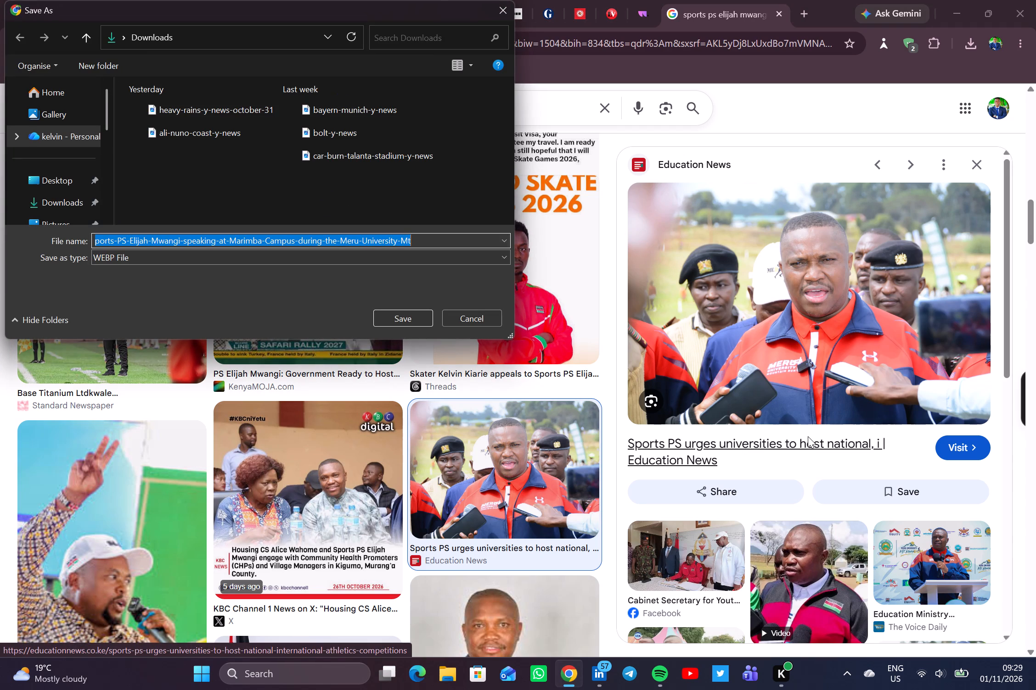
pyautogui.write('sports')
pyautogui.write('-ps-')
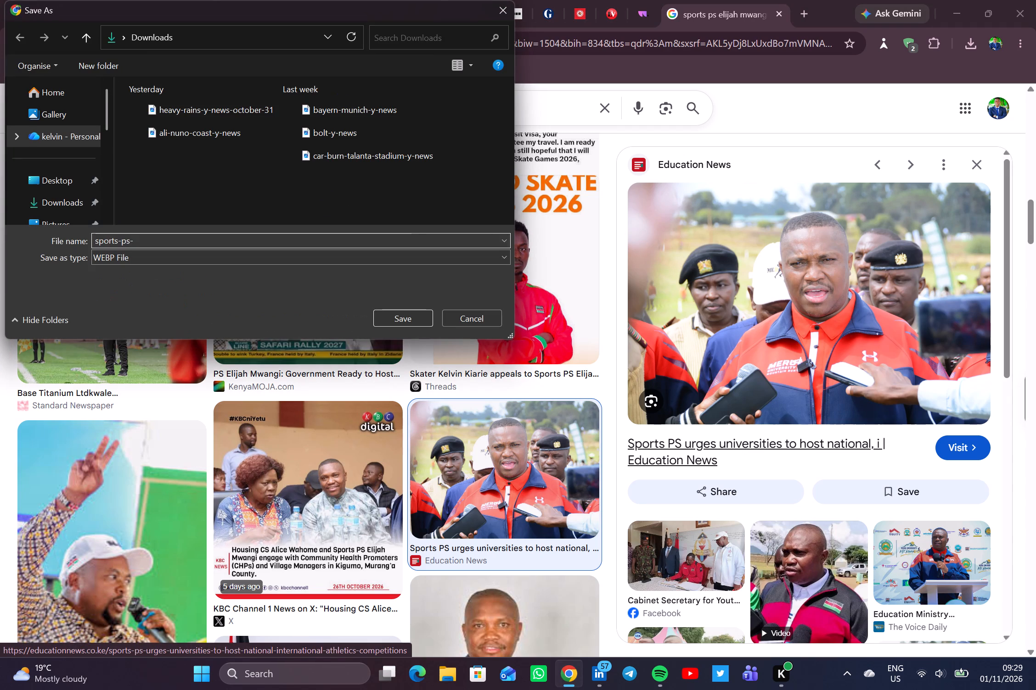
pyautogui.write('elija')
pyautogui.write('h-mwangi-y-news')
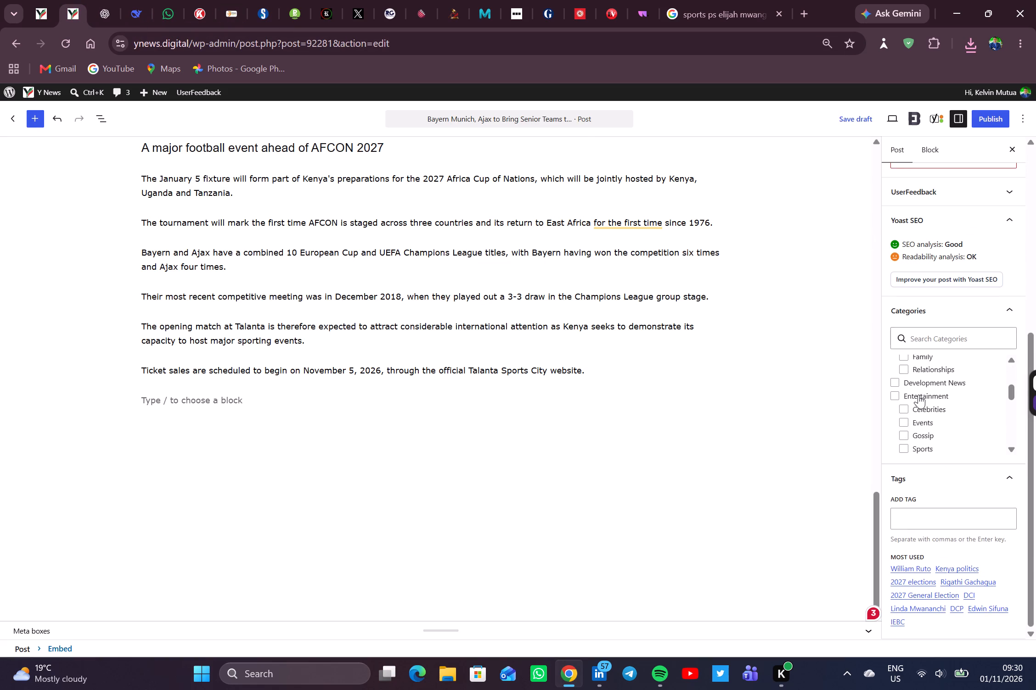
pyautogui.scroll(-1, 918, 395)
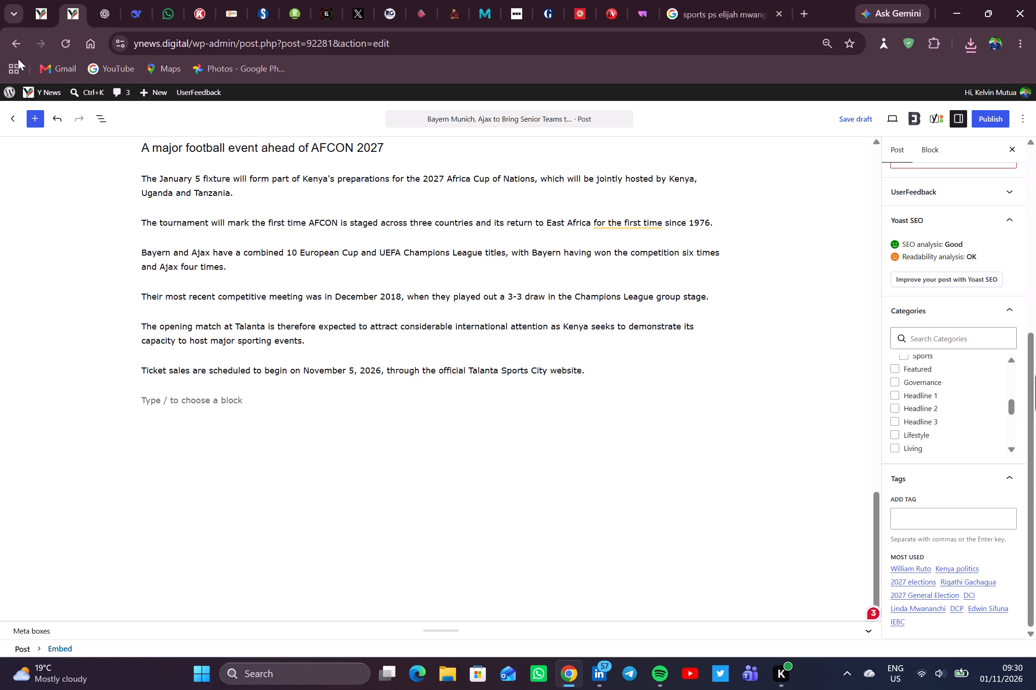
pyautogui.click(36, 12)
pyautogui.click(70, 49)
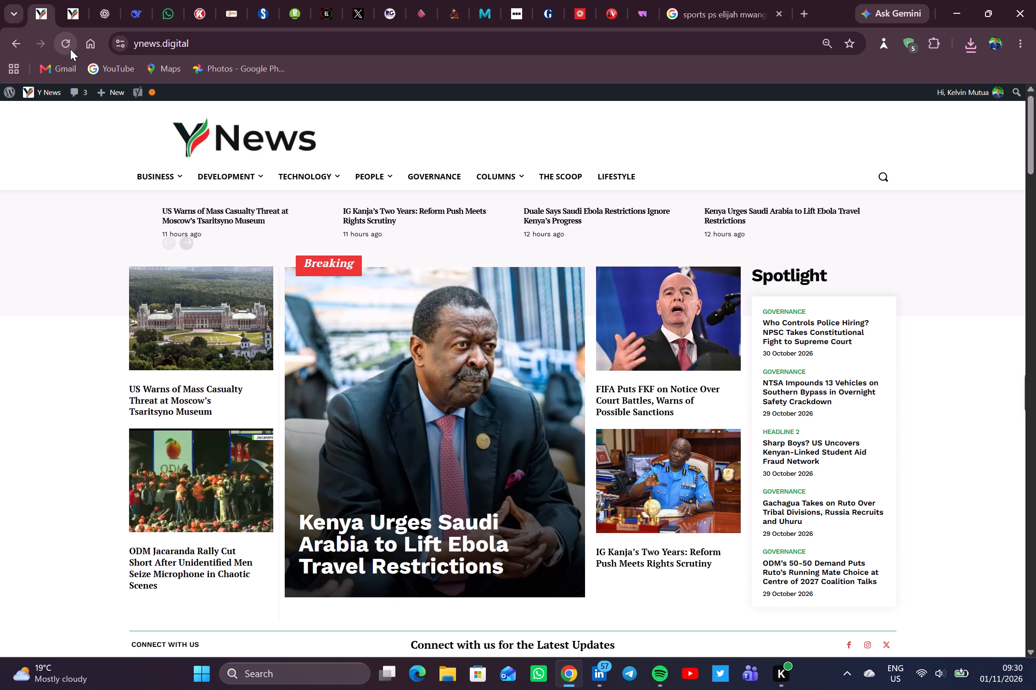
pyautogui.click(68, 17)
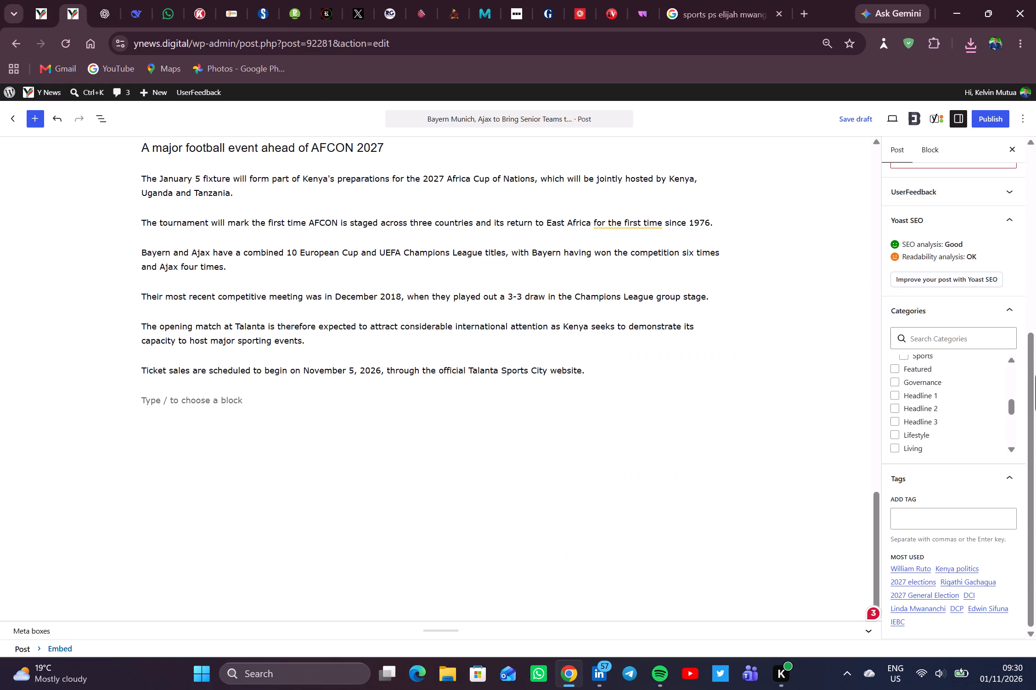
pyautogui.click(896, 391)
# Add the Sports category under Entertainment to the post.
pyautogui.scroll(-1, 896, 391)
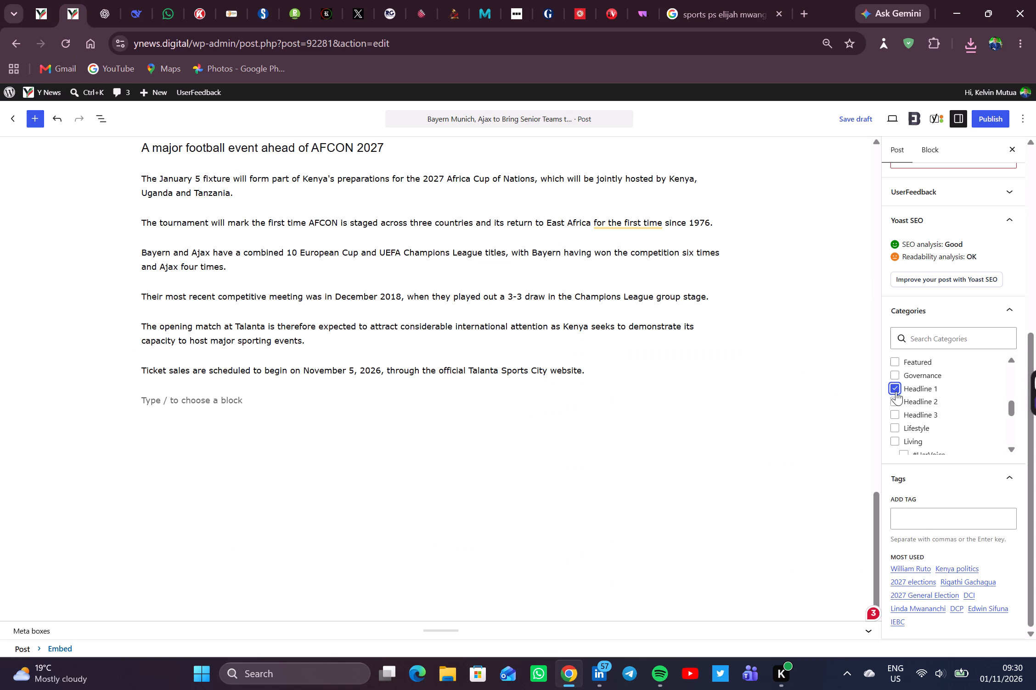
pyautogui.scroll(-1, 896, 391)
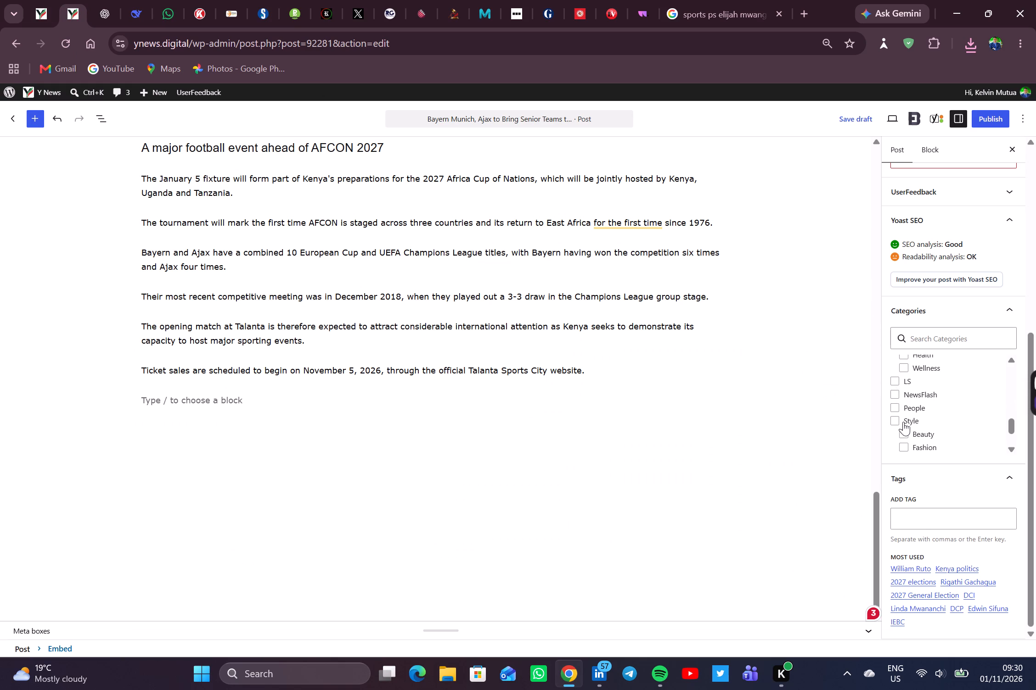
pyautogui.scroll(-2, 903, 422)
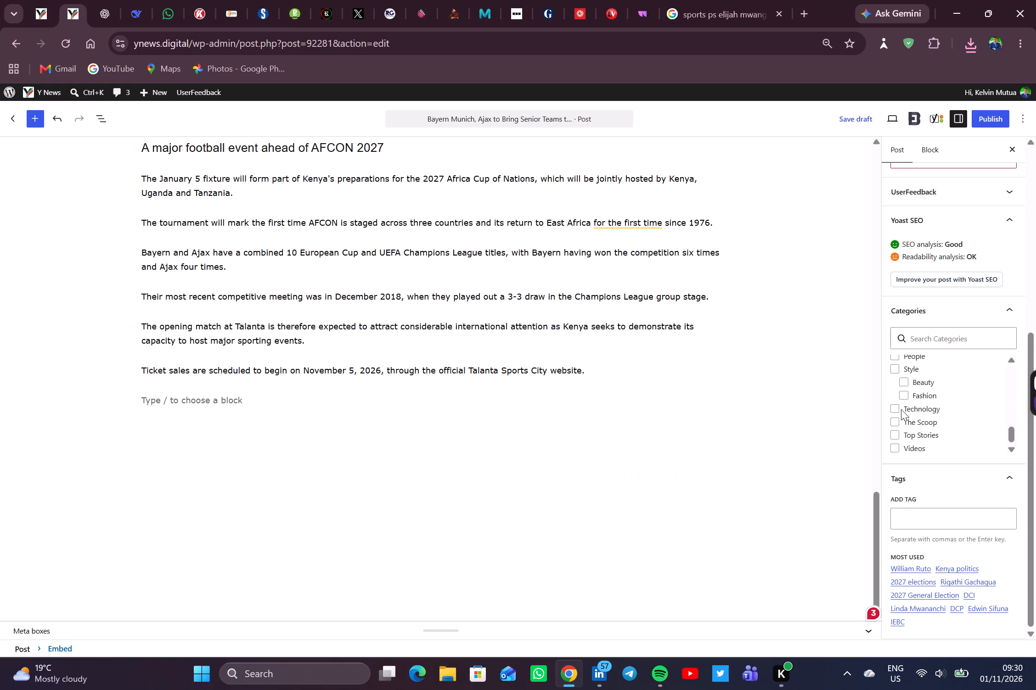
pyautogui.scroll(3, 901, 402)
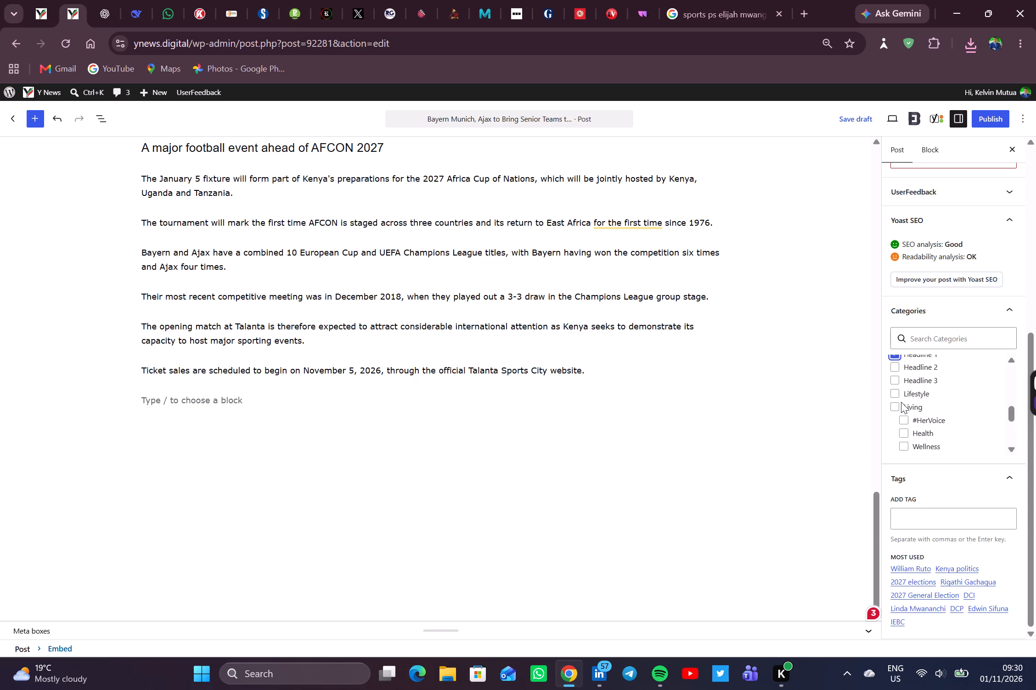
pyautogui.scroll(2, 901, 402)
pyautogui.click(901, 411)
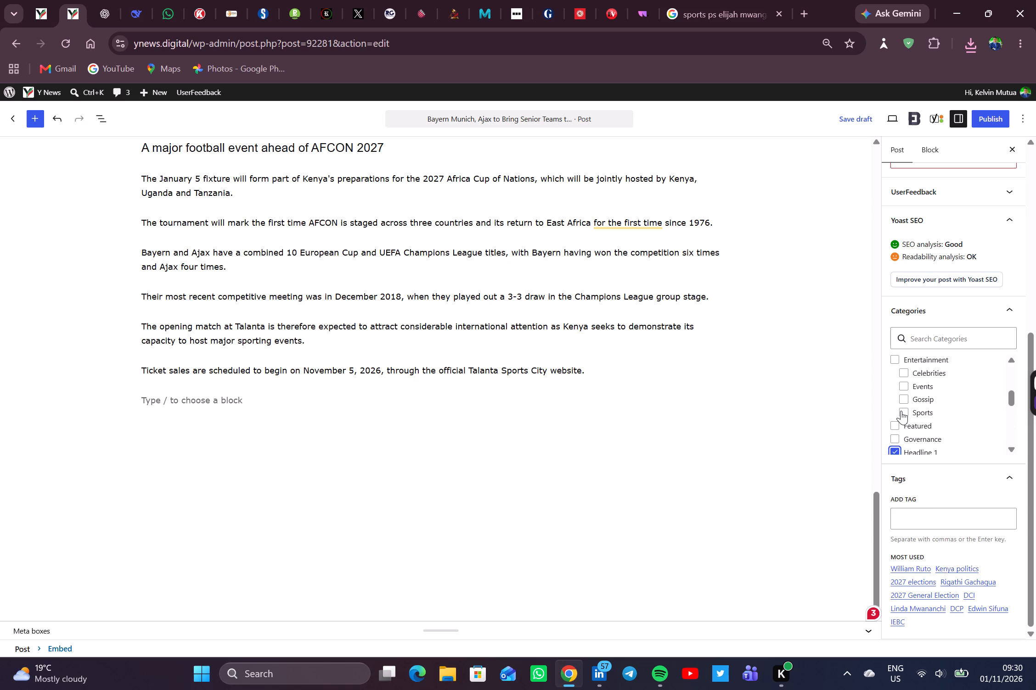
# Upload the saved sports-ps-elijah-mwangi-y-news photo through the post's featured image dialog.
pyautogui.scroll(5, 919, 380)
pyautogui.click(966, 221)
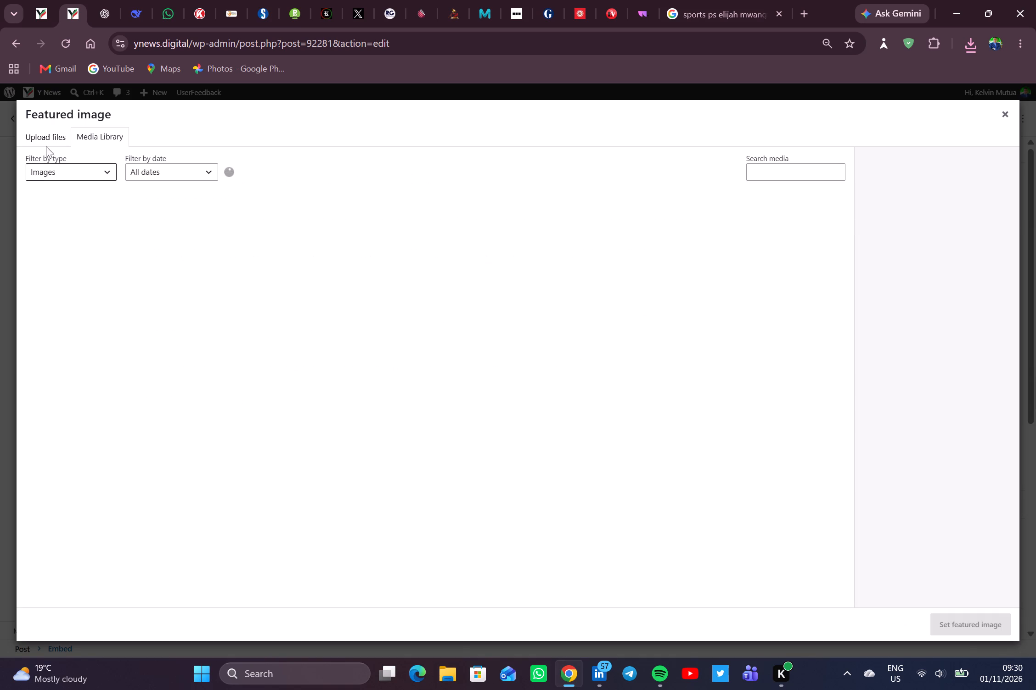
pyautogui.click(52, 139)
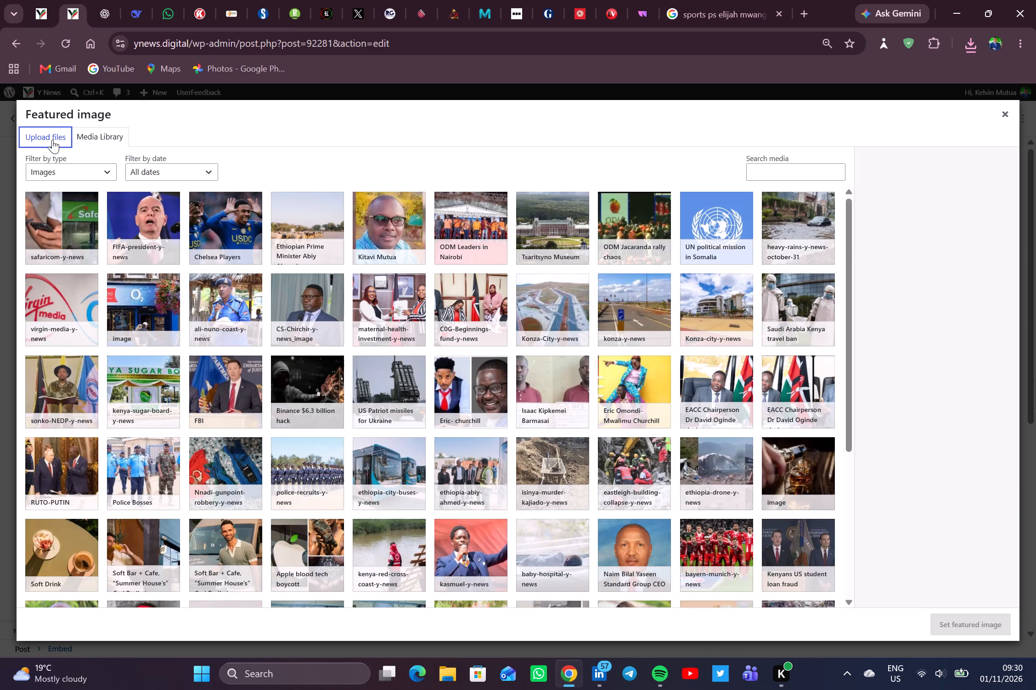
pyautogui.click(510, 353)
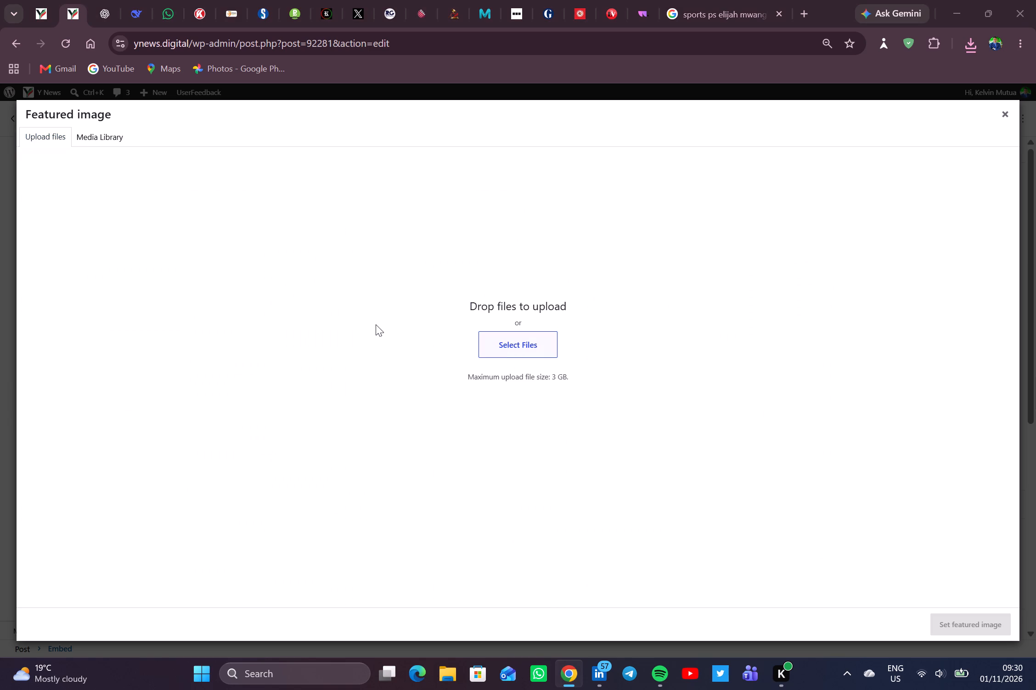
pyautogui.doubleClick(190, 113)
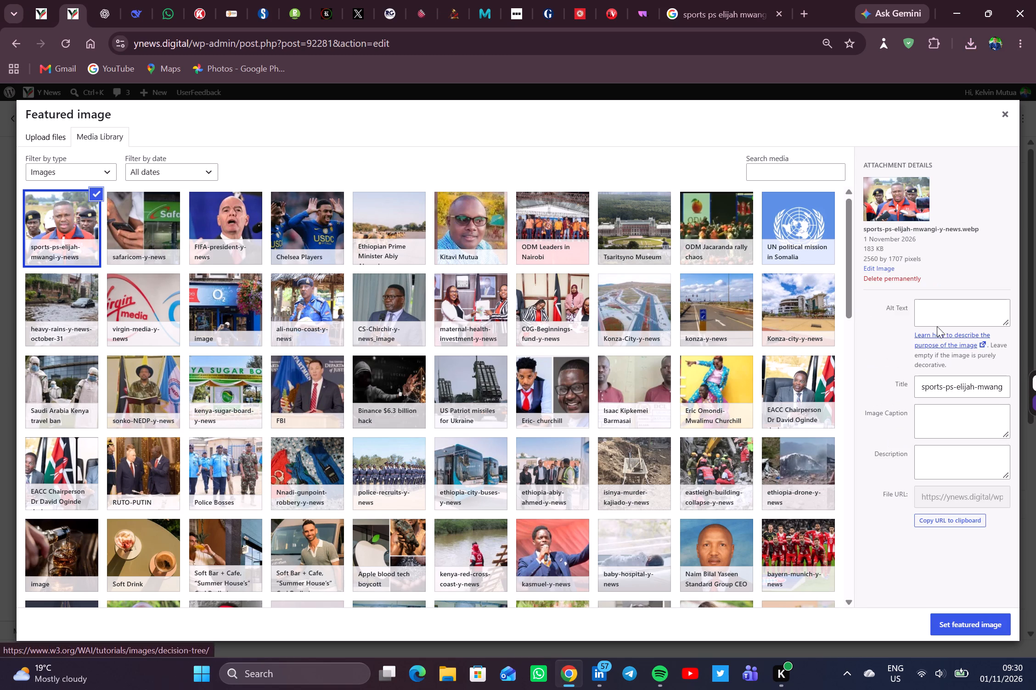
# Fill the uploaded photo's alt text, image caption and description with the copied meta description.
pyautogui.click(937, 318)
pyautogui.hotkey('ctrl', 'v')
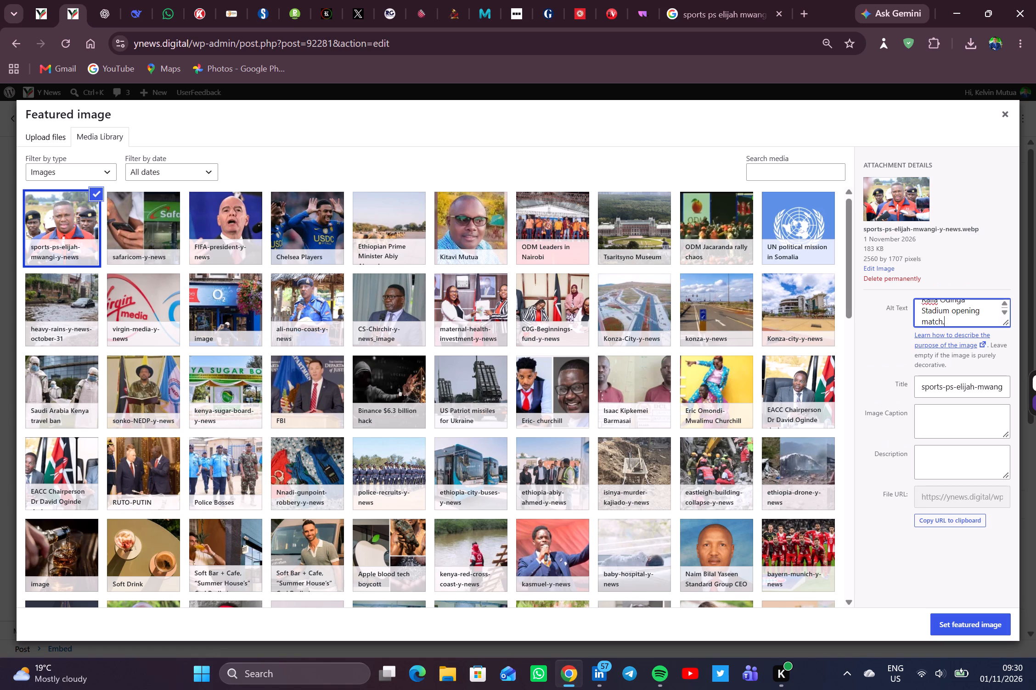
pyautogui.click(935, 427)
pyautogui.hotkey('ctrl', 'v')
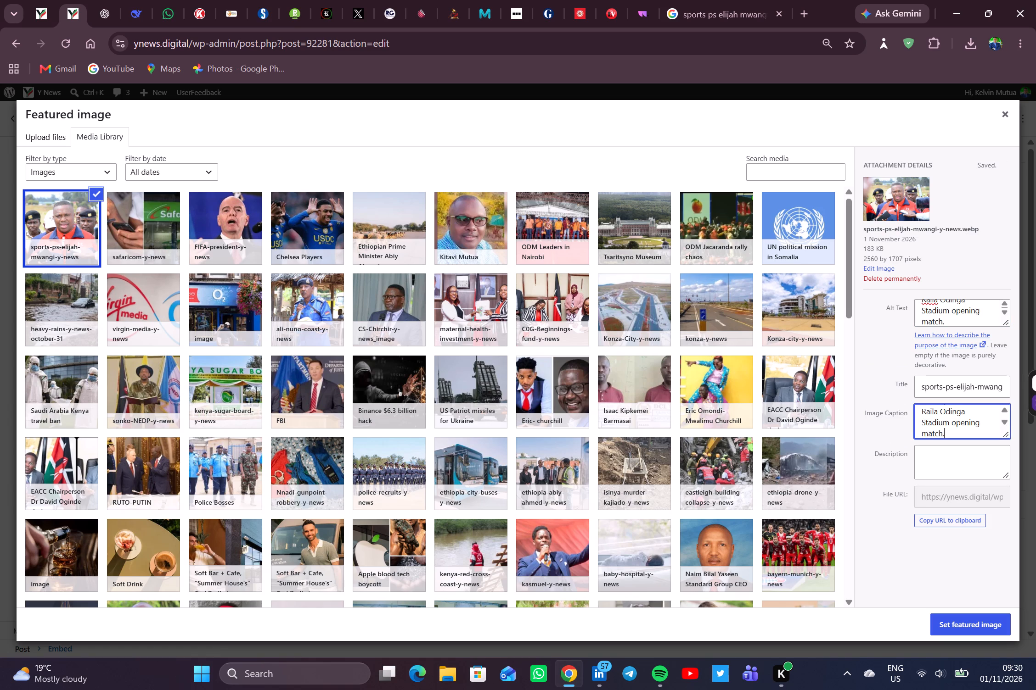
pyautogui.click(951, 467)
pyautogui.hotkey('ctrl', 'v')
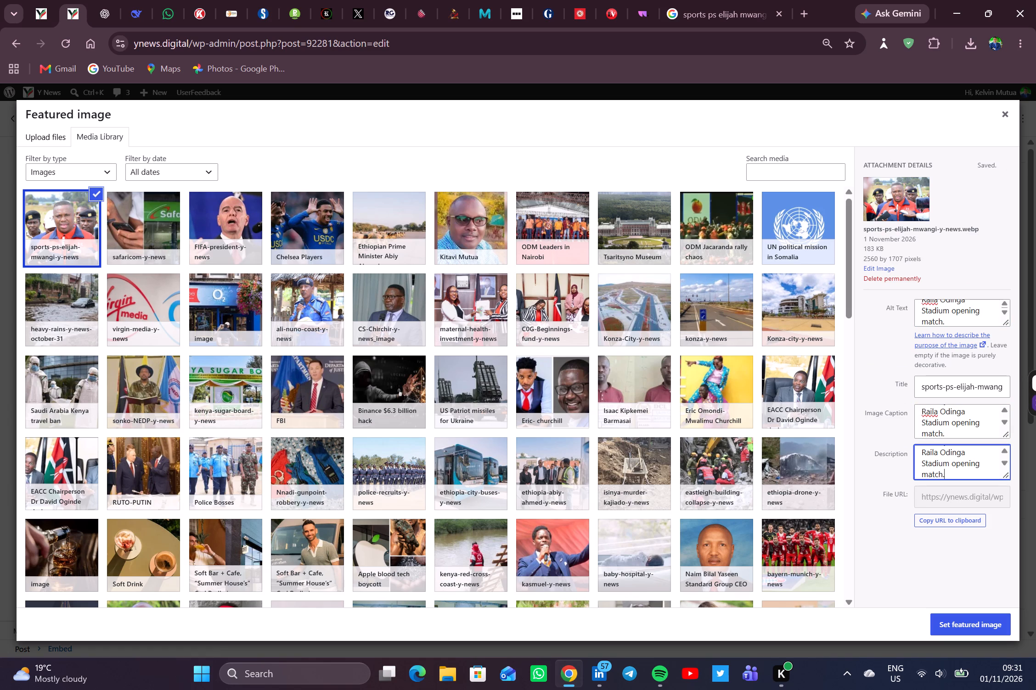
# Append the credit "Photo/Courtesy" to the end of the photo's image caption.
pyautogui.click(952, 427)
pyautogui.click(950, 433)
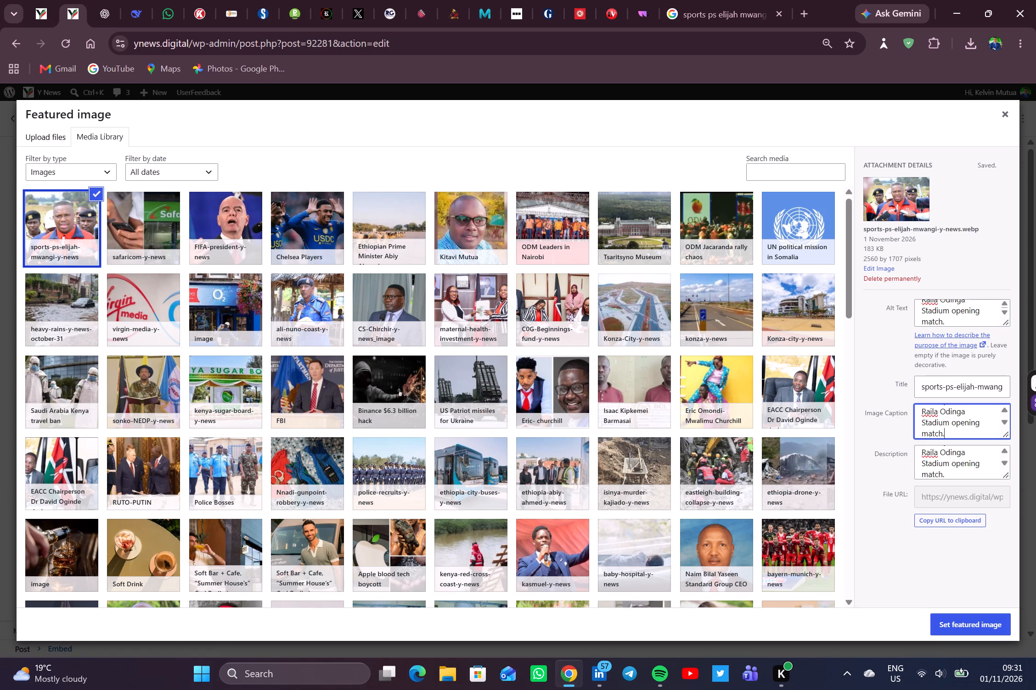
pyautogui.press('space')
pyautogui.press('p')
pyautogui.write('hoto/')
pyautogui.press('c')
pyautogui.write('ourtesy')
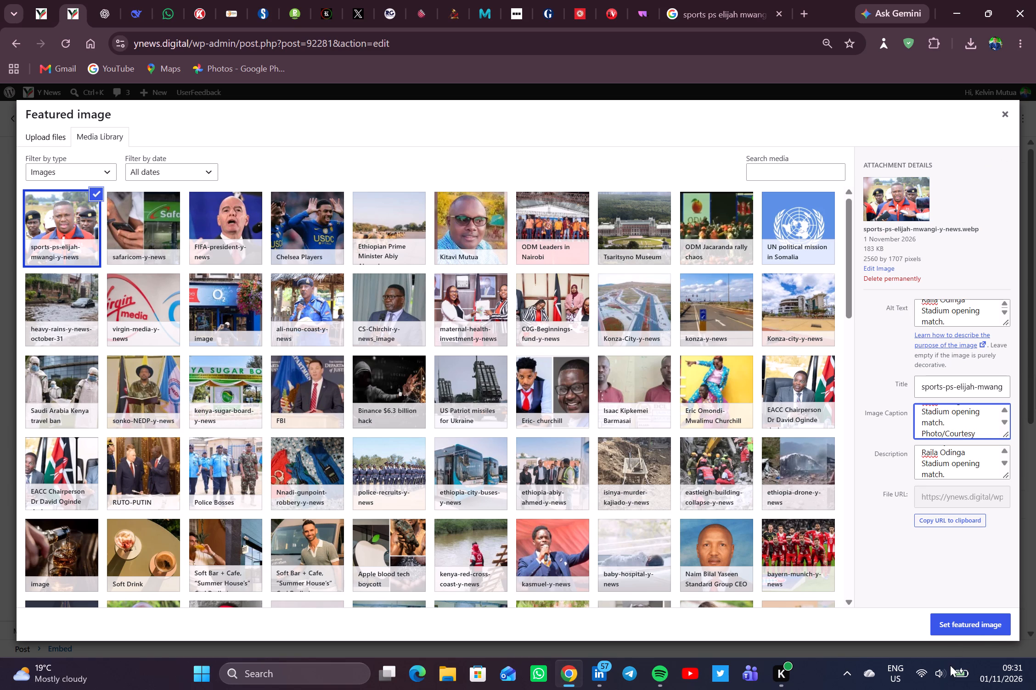
# Set the uploaded sports-ps-elijah-mwangi-y-news photo as the post's featured image.
pyautogui.click(963, 634)
# Look over the post's settings and article body, from the AFCON 2027 section back up to the embedded X post.
pyautogui.scroll(-2, 949, 436)
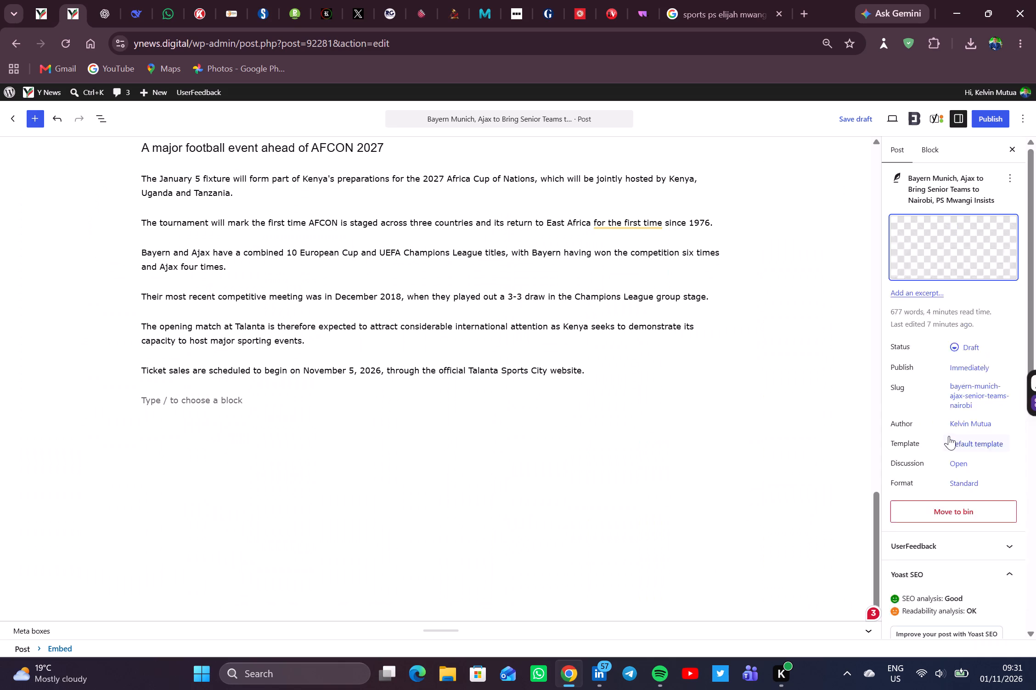
pyautogui.scroll(-1, 949, 436)
pyautogui.scroll(5, 949, 436)
pyautogui.scroll(1, 647, 297)
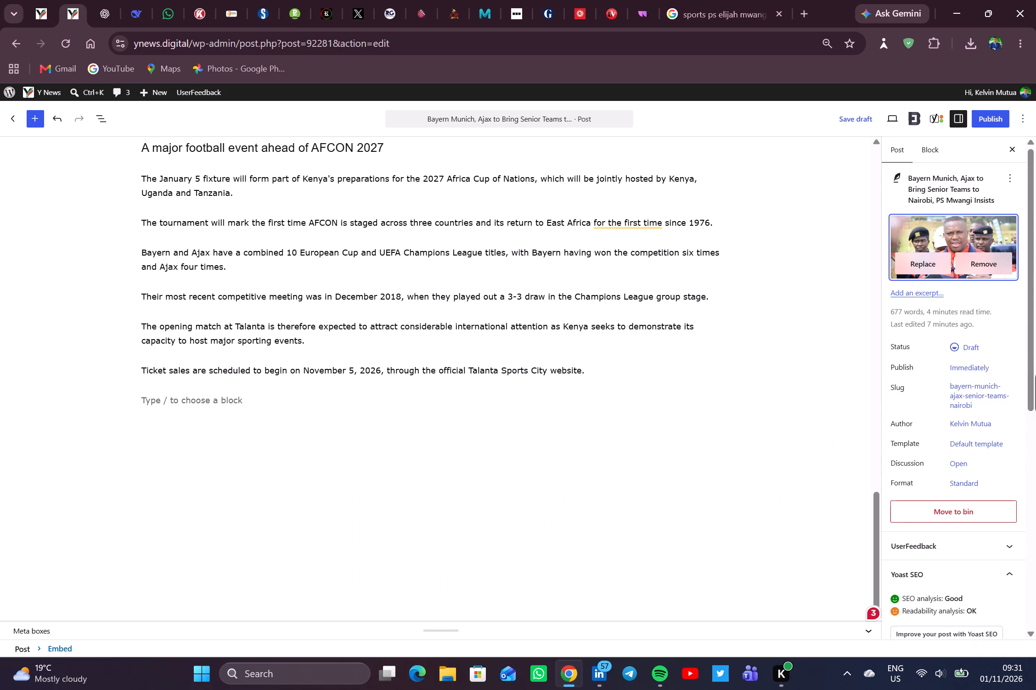
pyautogui.scroll(3, 647, 297)
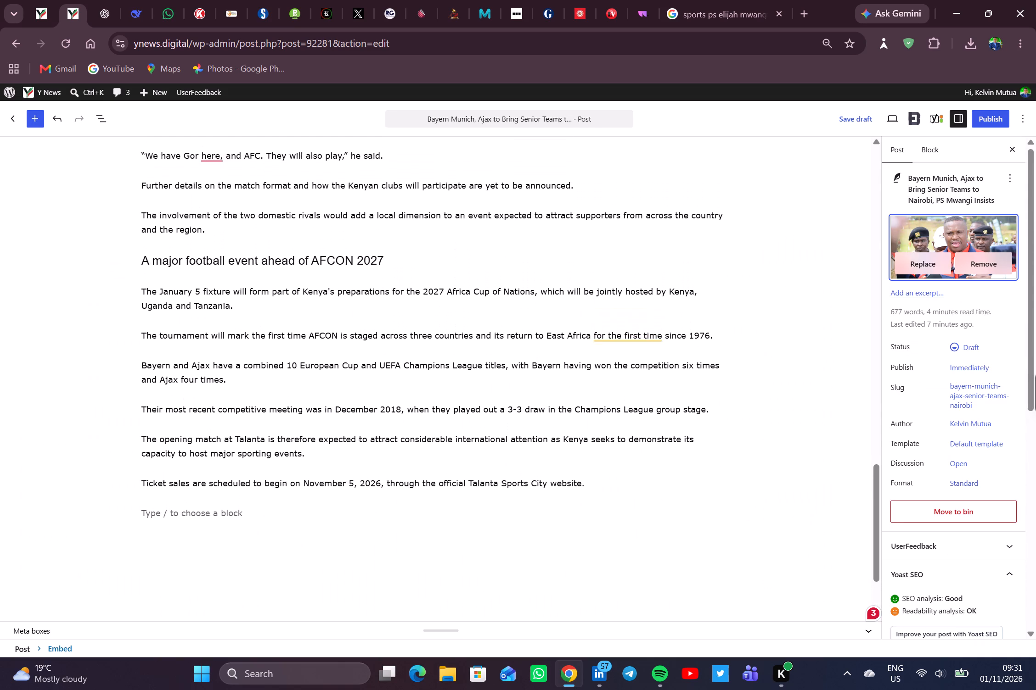
pyautogui.scroll(7, 647, 297)
pyautogui.scroll(-6, 677, 250)
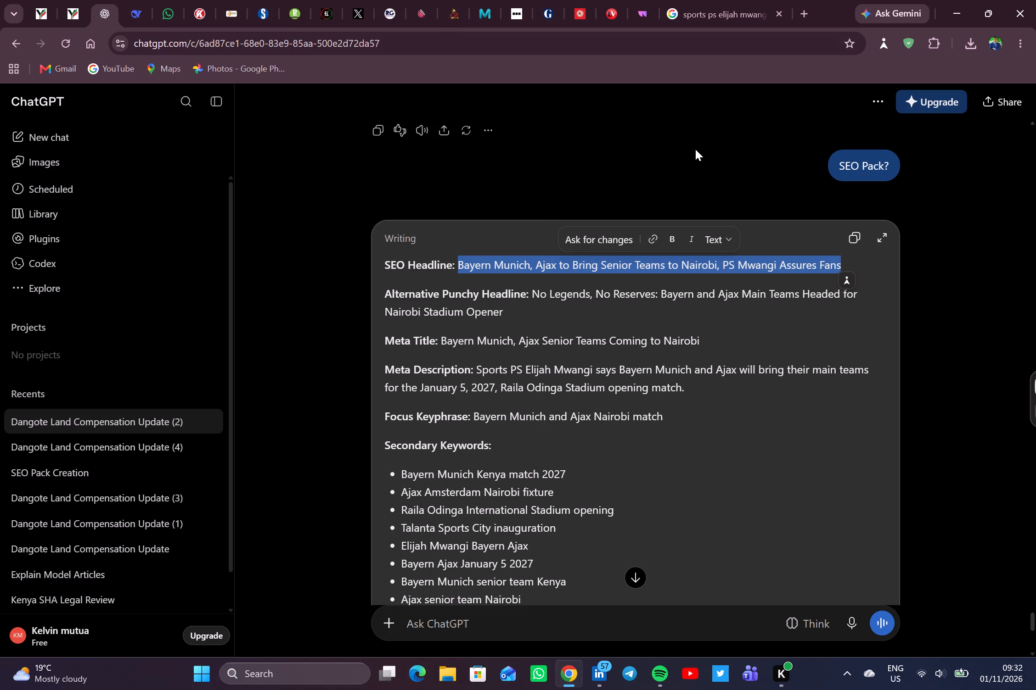
pyautogui.click(360, 5)
pyautogui.click(365, 147)
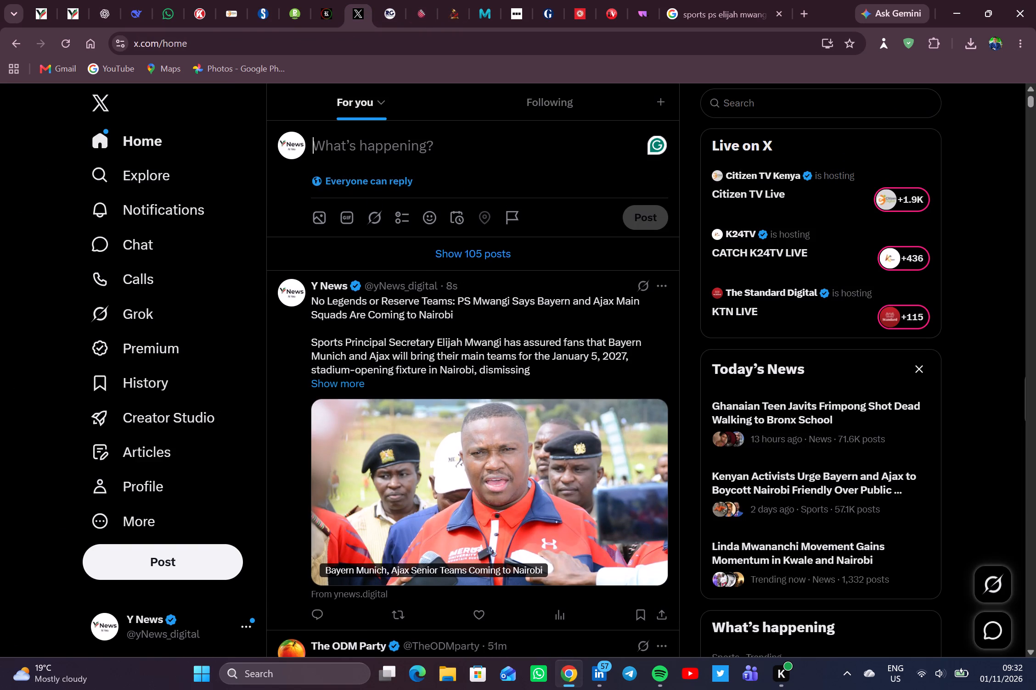
pyautogui.hotkey('ctrl', 'v')
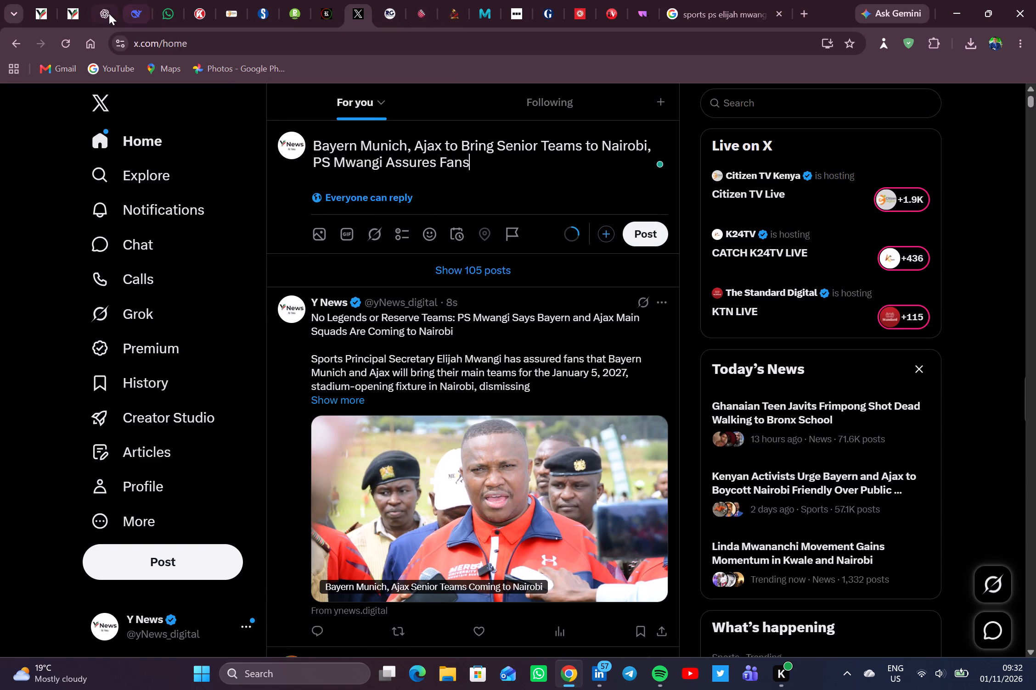
# Copy the published article's address from WordPress, add it on a new line below the headline, and publish the X post.
pyautogui.click(72, 10)
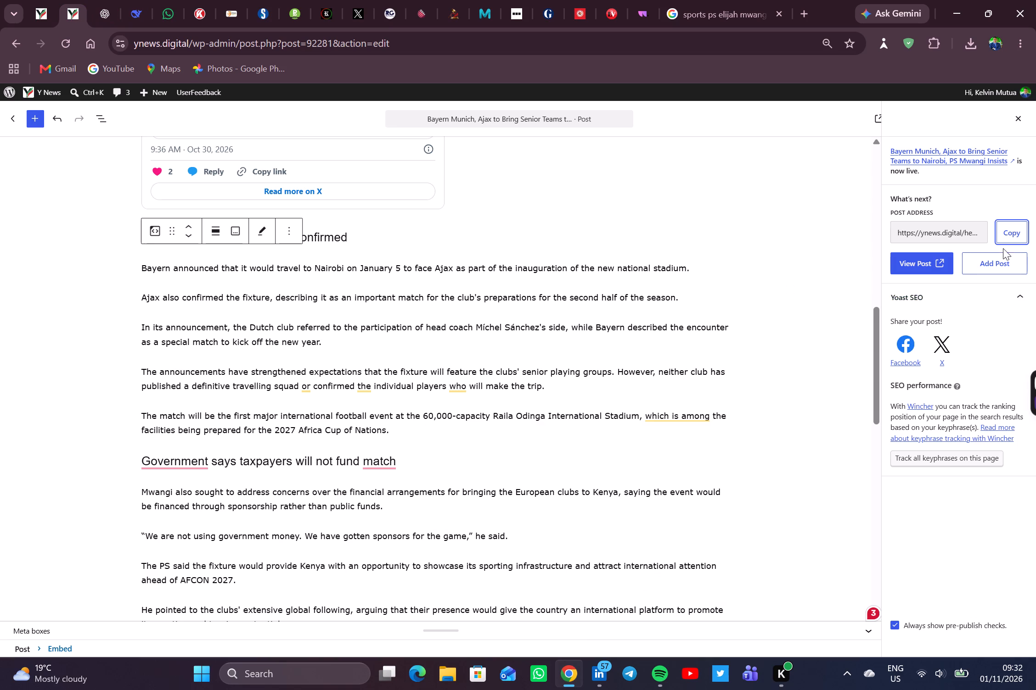
pyautogui.click(1017, 229)
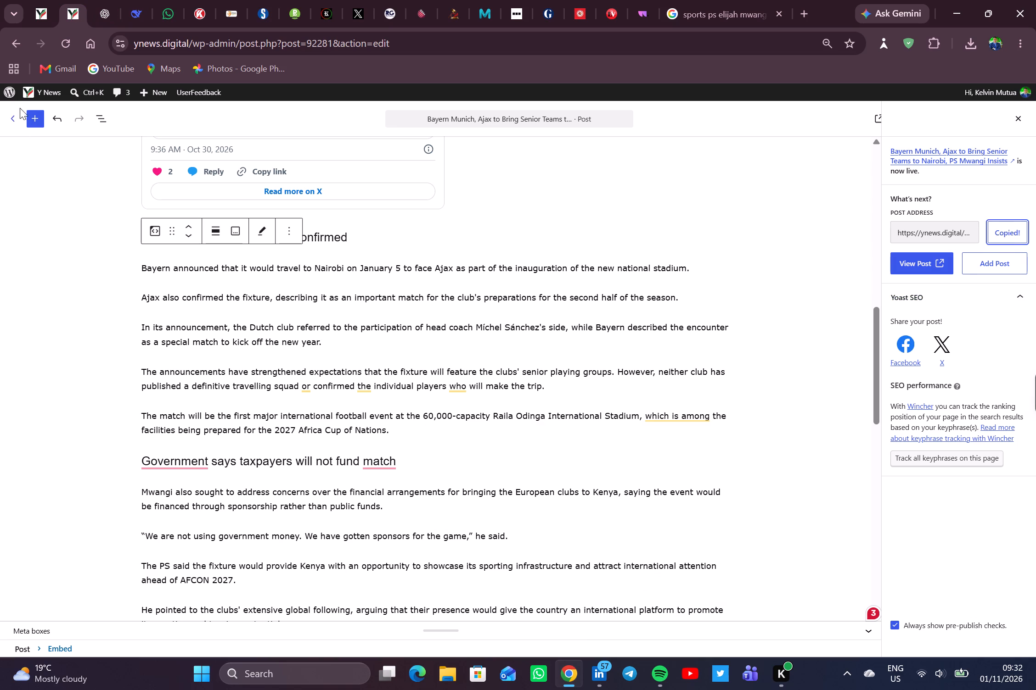
pyautogui.click(11, 117)
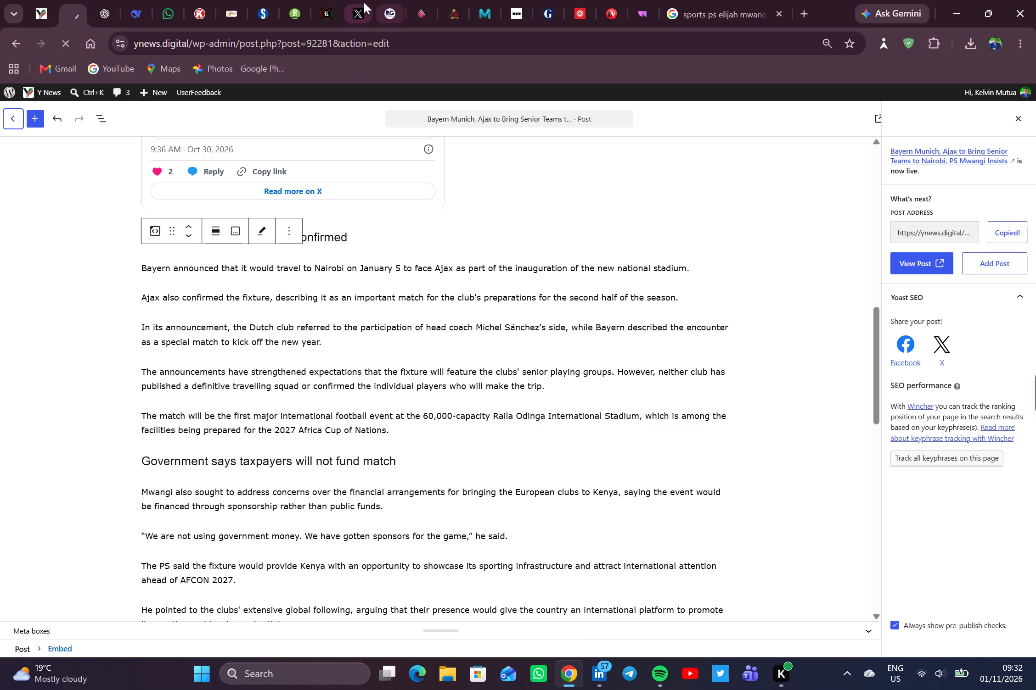
pyautogui.click(363, 3)
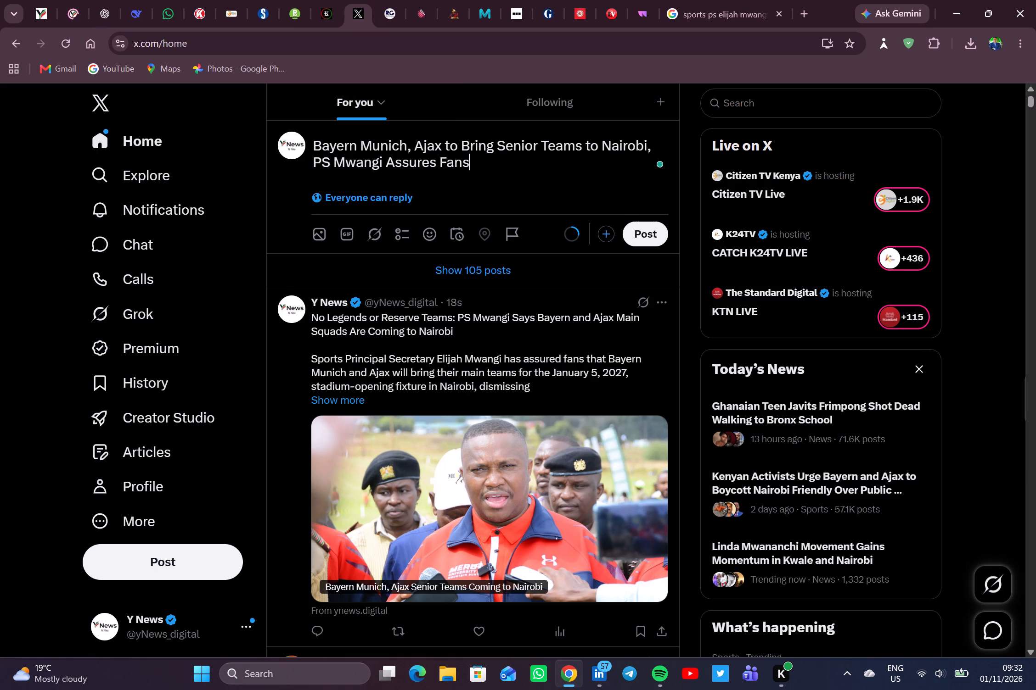
pyautogui.press('Return')
pyautogui.hotkey('ctrl', 'v')
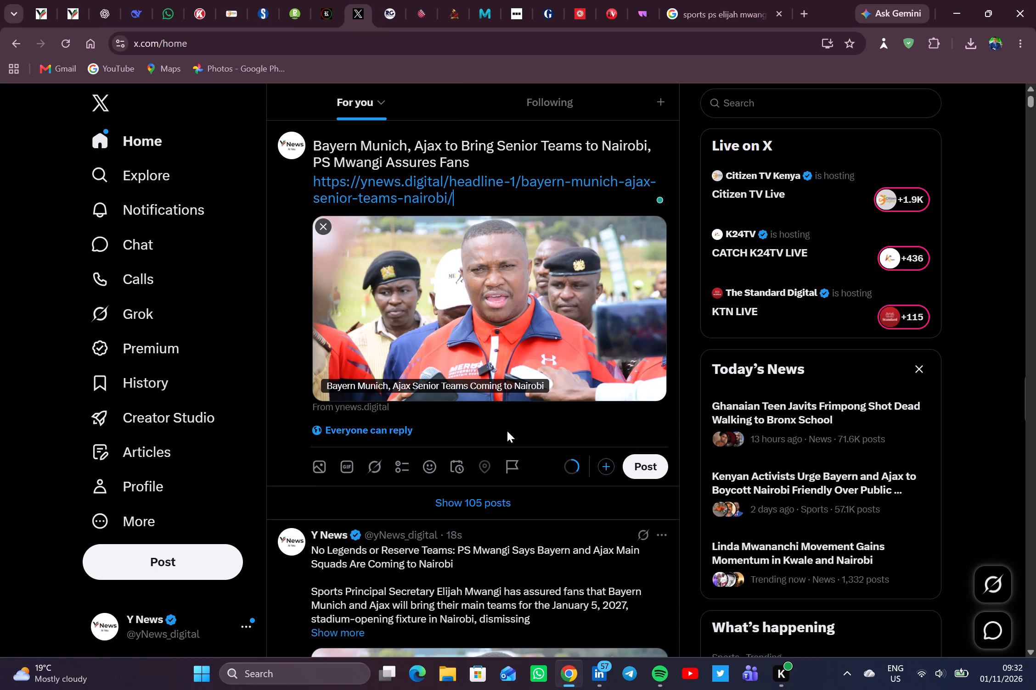
pyautogui.click(646, 457)
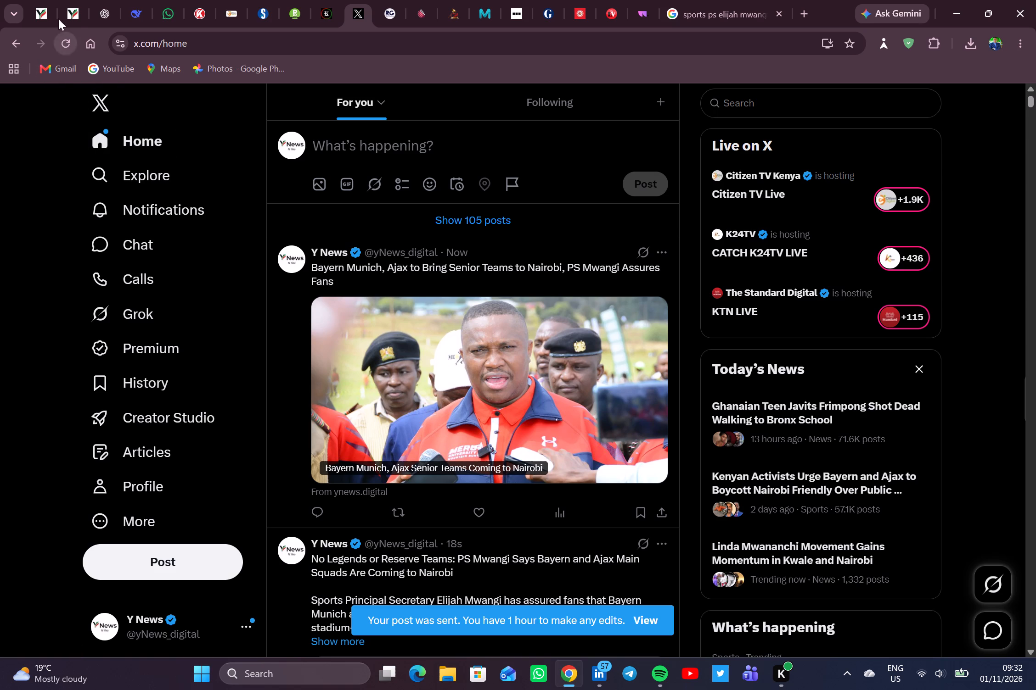
# Look through the headlines on People Daily's News page for further stories to cover.
pyautogui.click(65, 12)
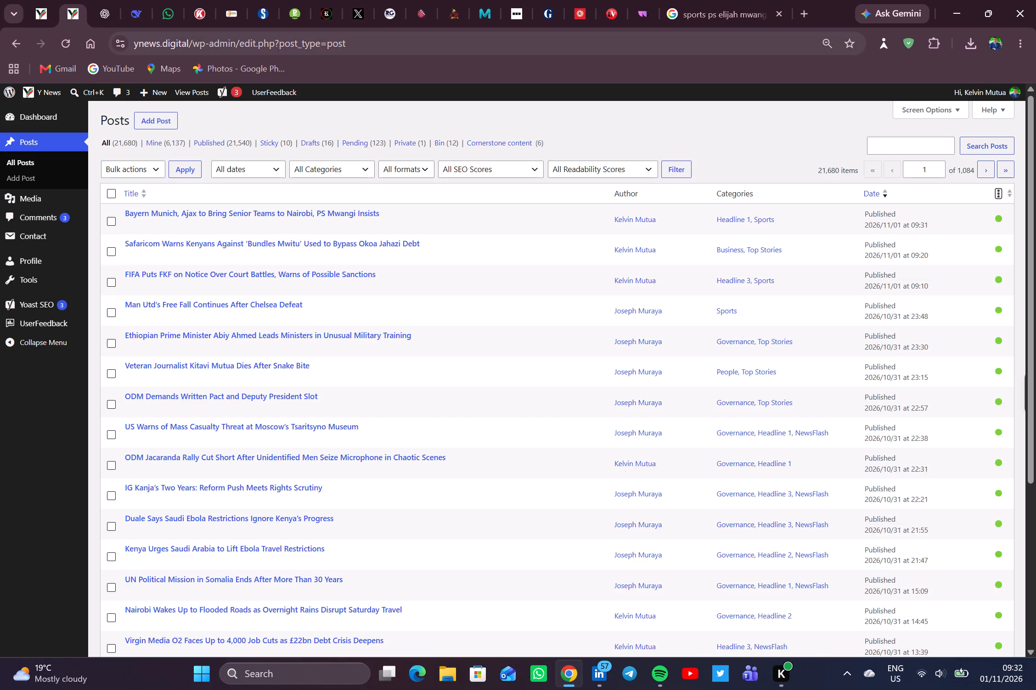
pyautogui.click(288, 14)
pyautogui.scroll(-4, 331, 303)
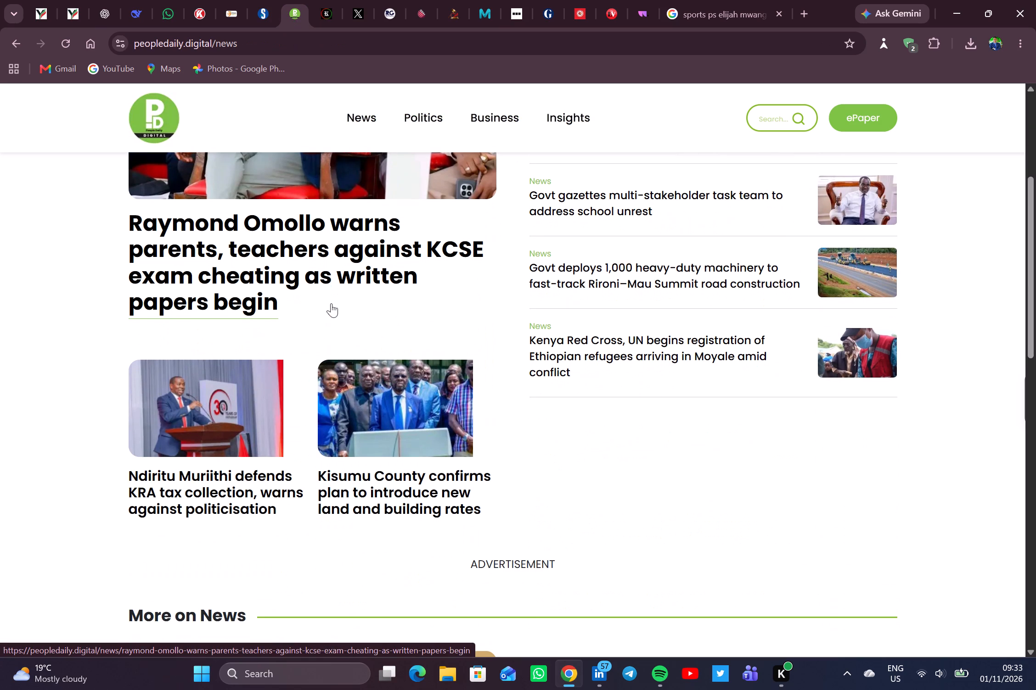
pyautogui.scroll(-2, 331, 303)
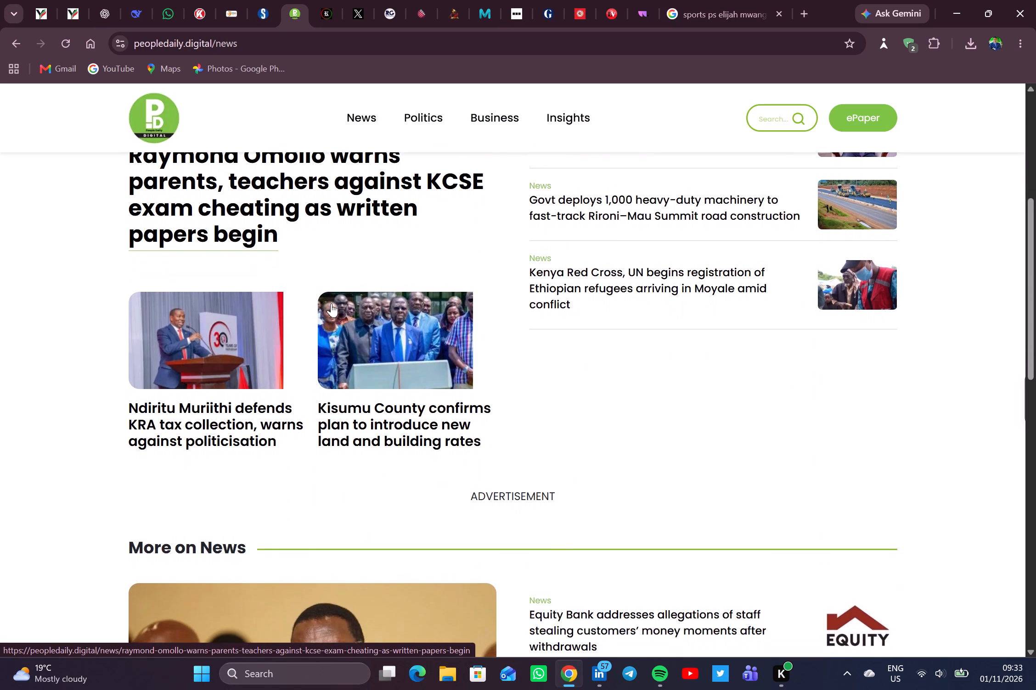
pyautogui.scroll(-2, 331, 303)
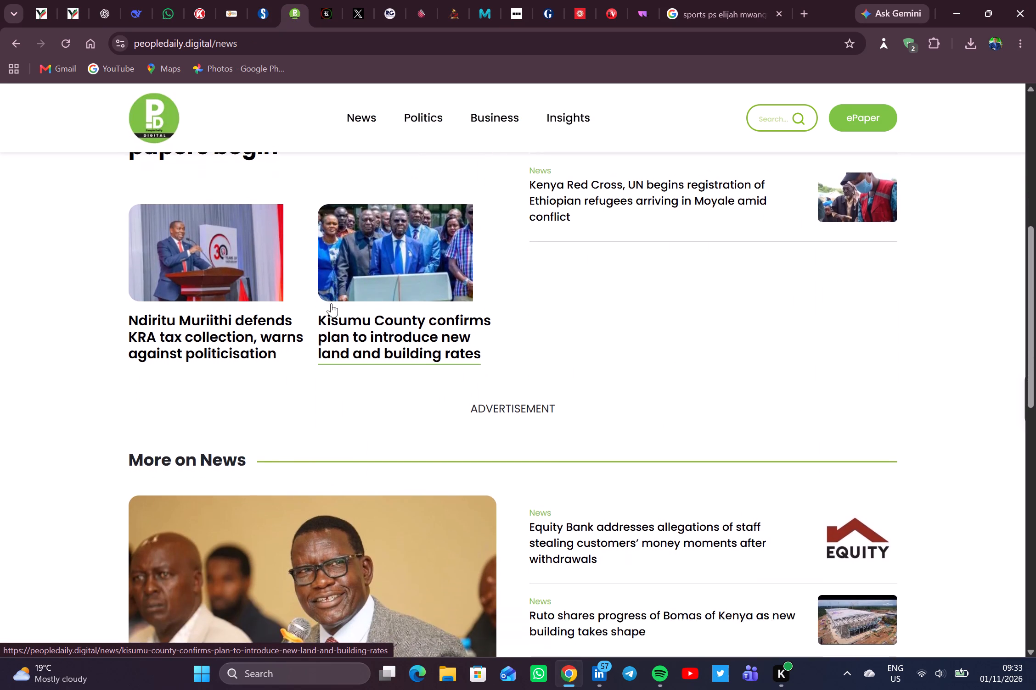
pyautogui.scroll(-1, 331, 303)
pyautogui.scroll(14, 331, 303)
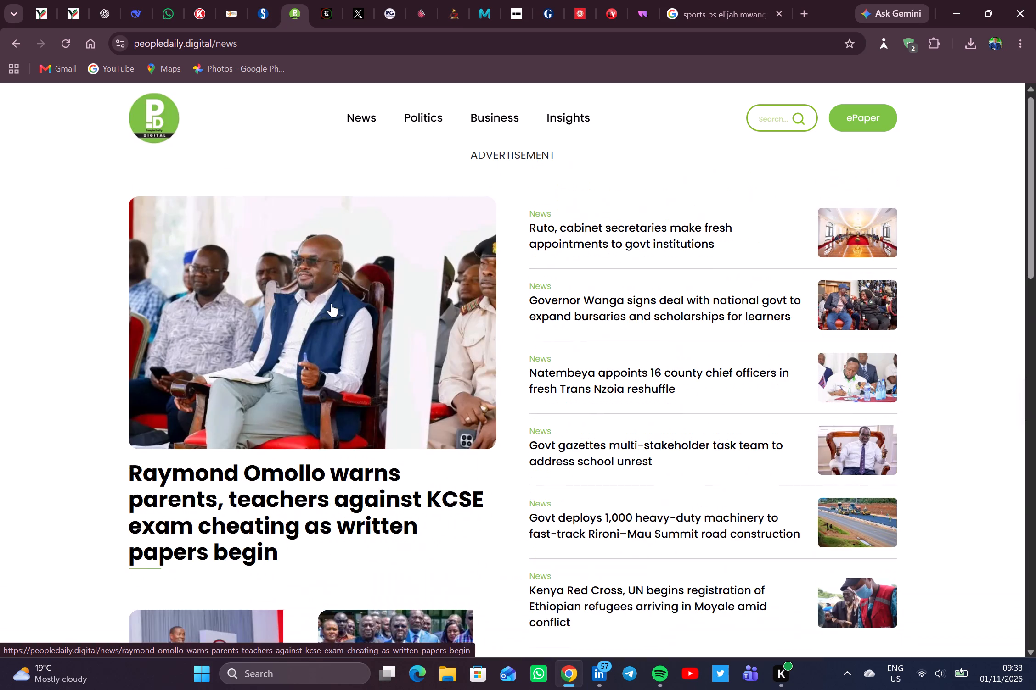
# Open People Daily's Politics section and look through its lead stories and the More on Inside politics headlines.
pyautogui.click(418, 118)
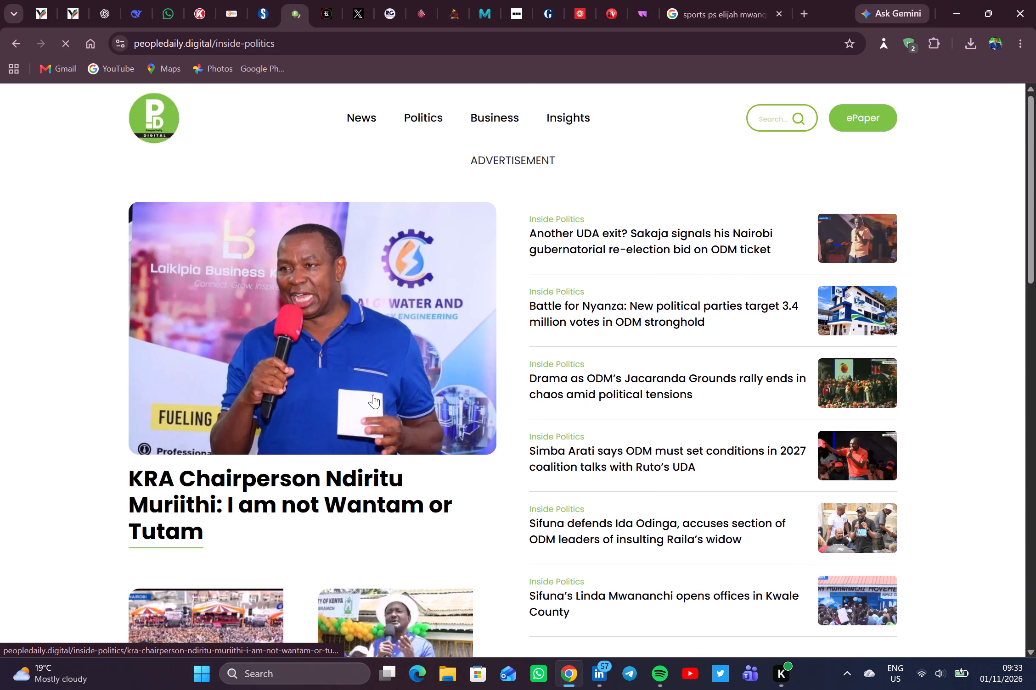
pyautogui.scroll(-2, 373, 395)
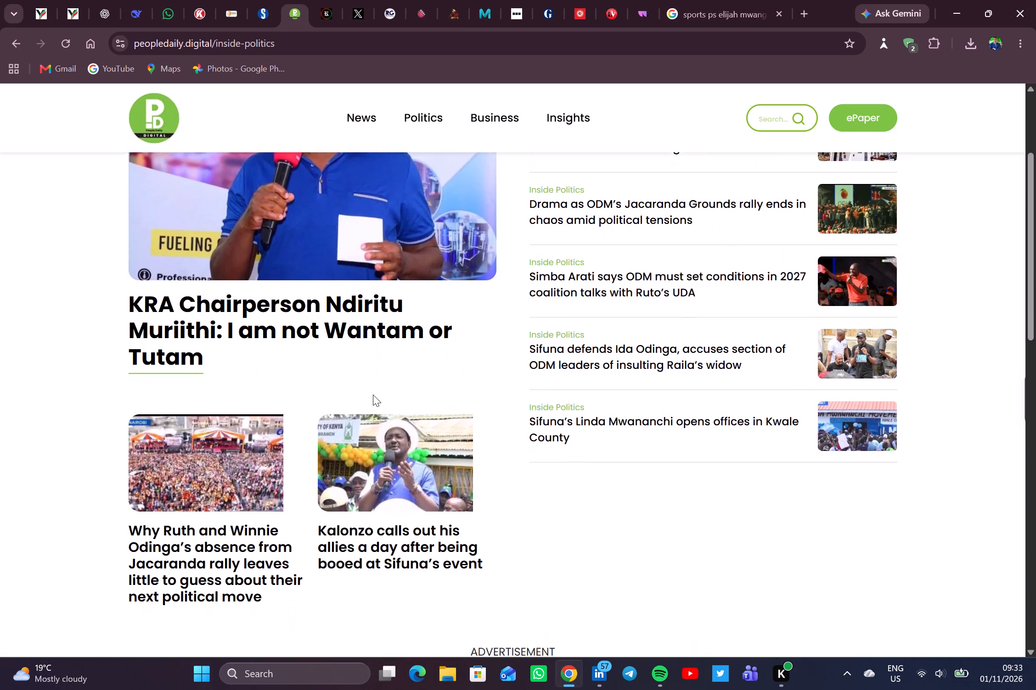
pyautogui.scroll(-2, 373, 395)
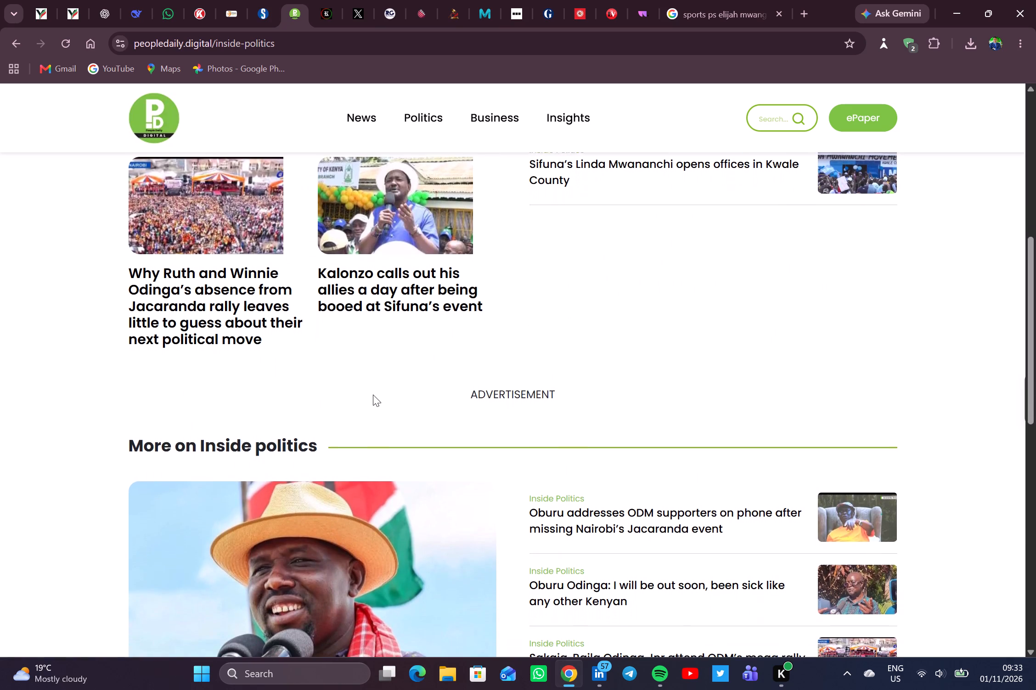
pyautogui.scroll(-3, 373, 395)
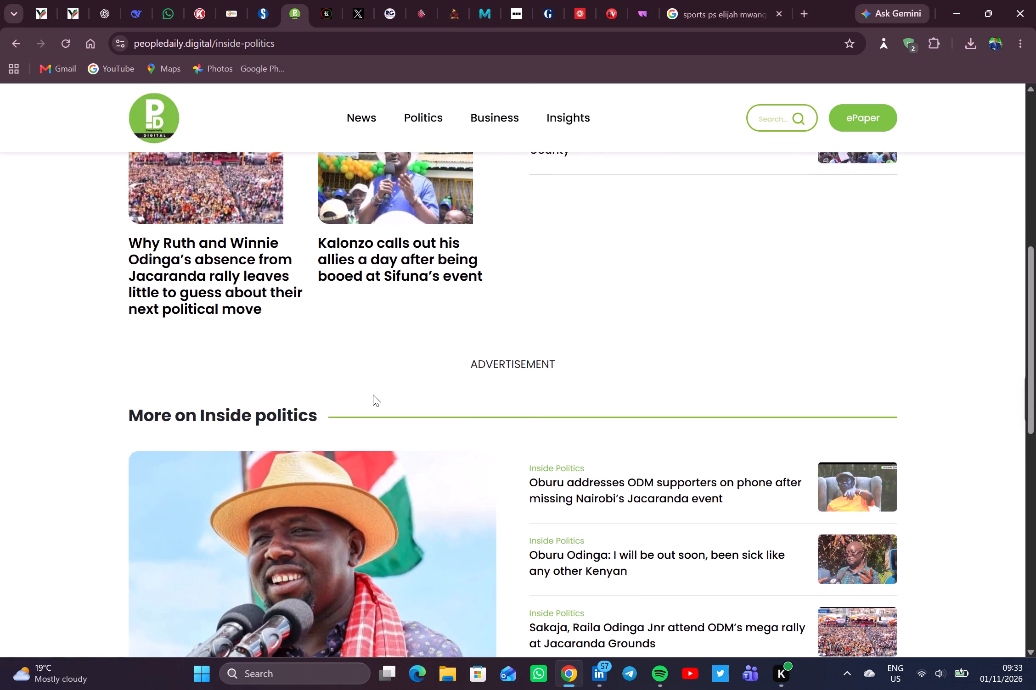
pyautogui.scroll(-2, 373, 395)
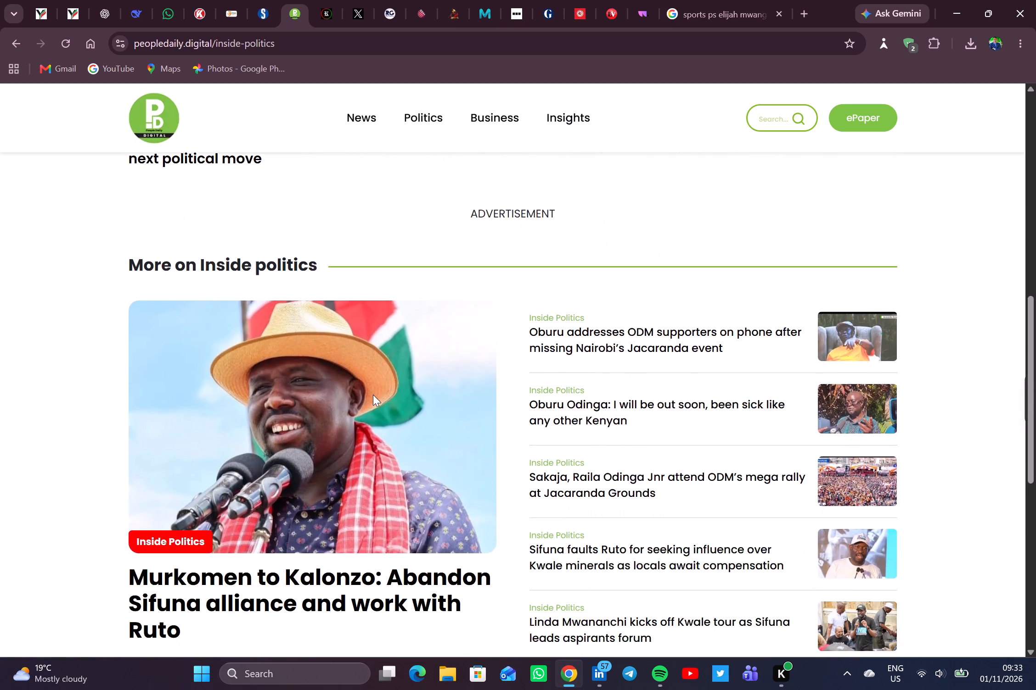
pyautogui.scroll(-2, 373, 395)
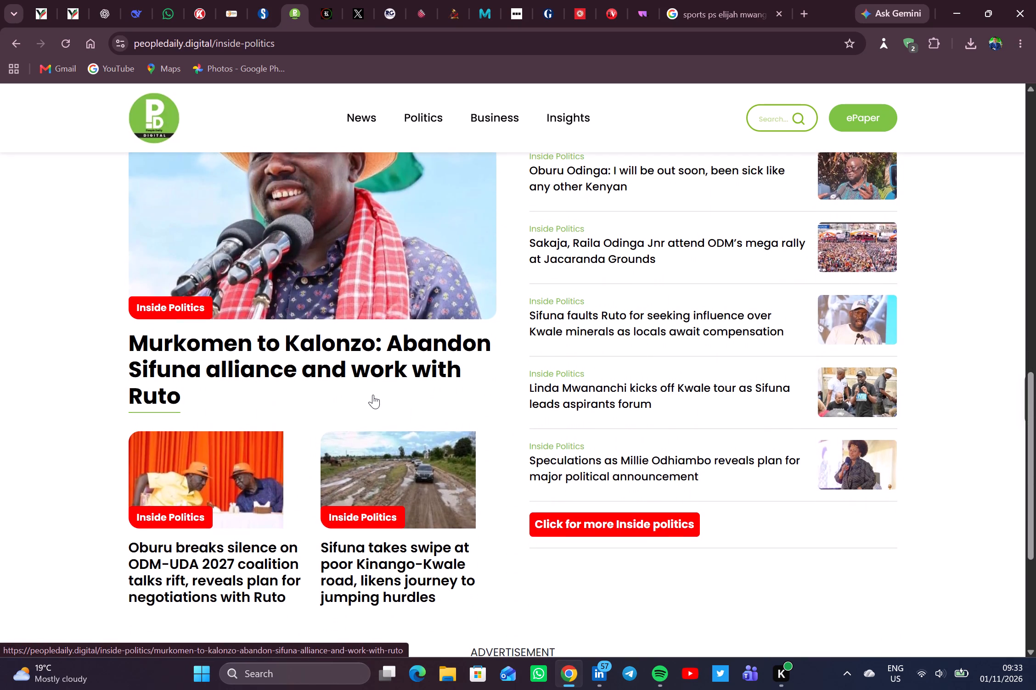
pyautogui.scroll(-4, 373, 395)
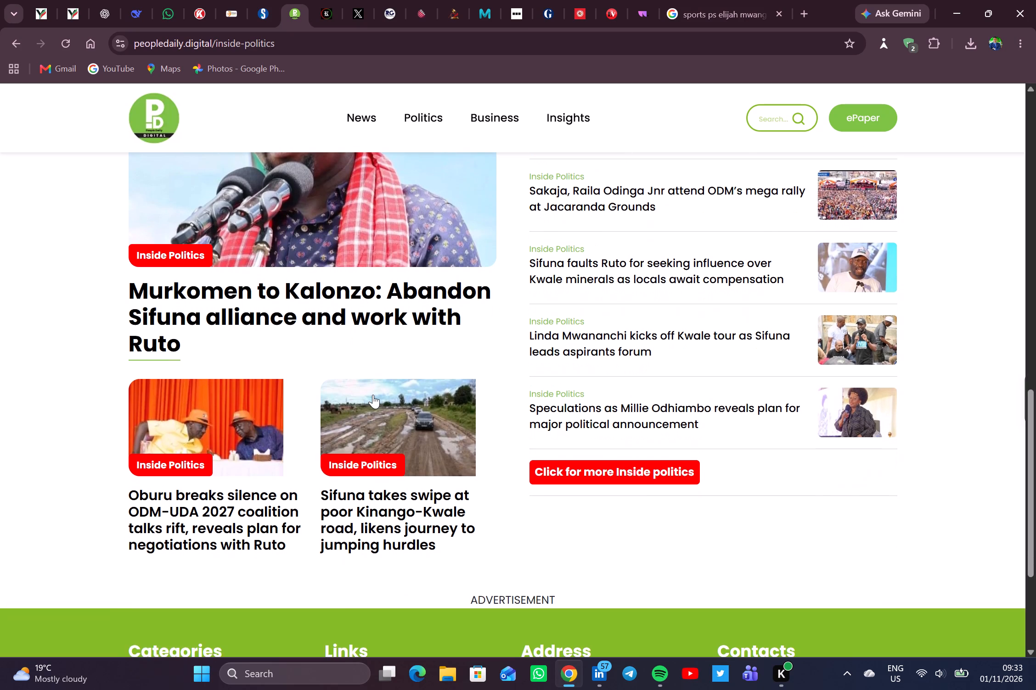
pyautogui.scroll(-1, 373, 395)
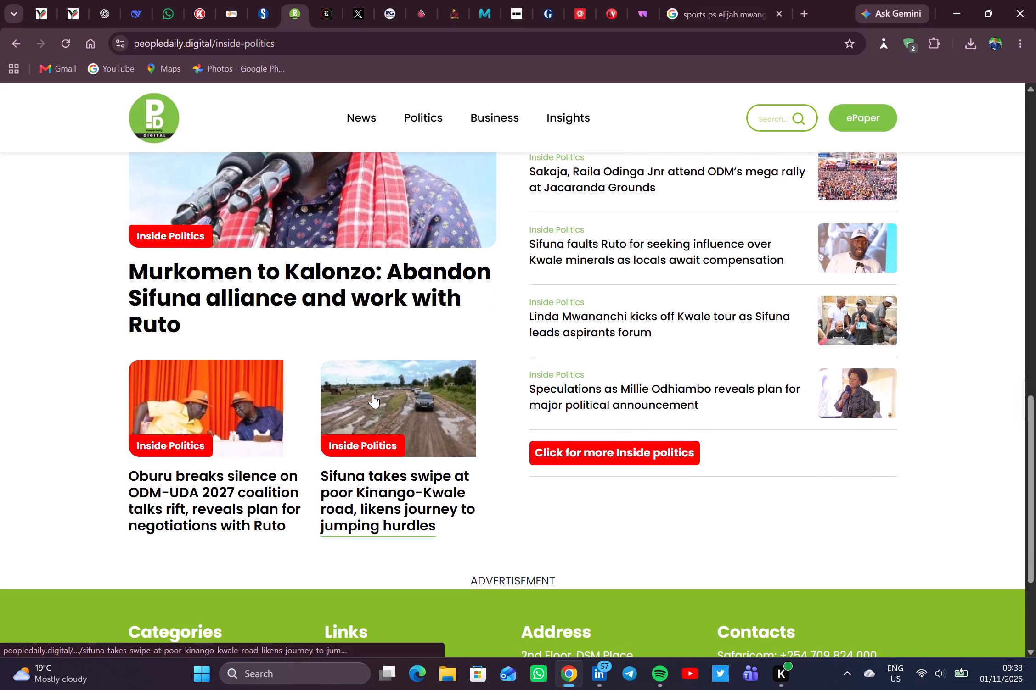
pyautogui.scroll(9, 373, 395)
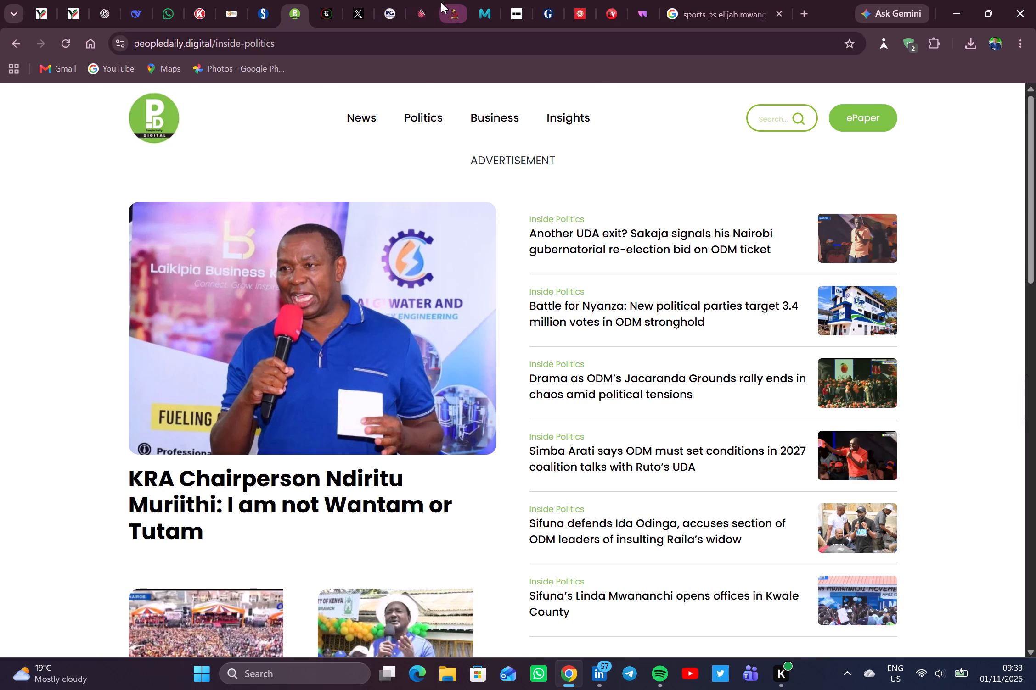
# Load Radio Generation's News section, and open the story "President Ruto Makes 2 Fresh Appointments" from Nairobi Leo's news page.
pyautogui.click(426, 4)
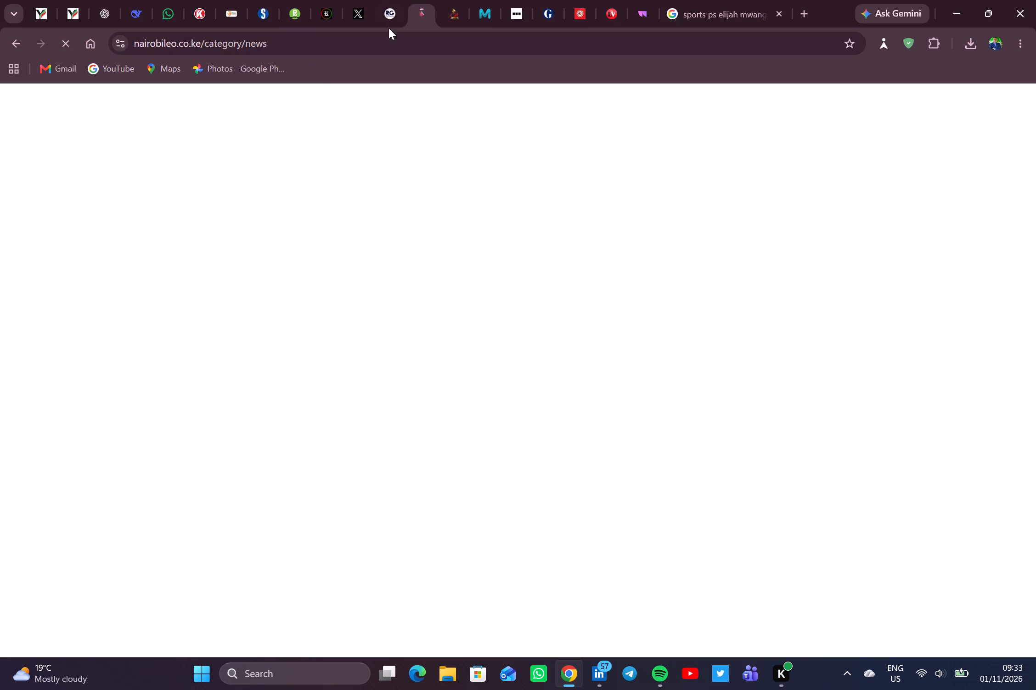
pyautogui.click(381, 22)
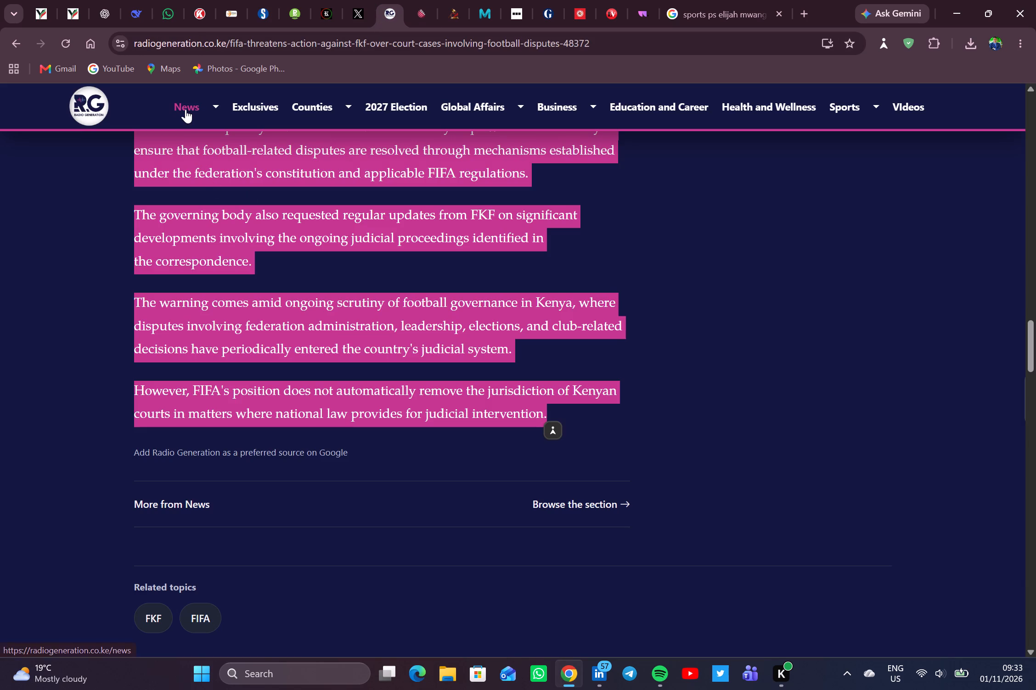
pyautogui.click(186, 109)
pyautogui.click(417, 14)
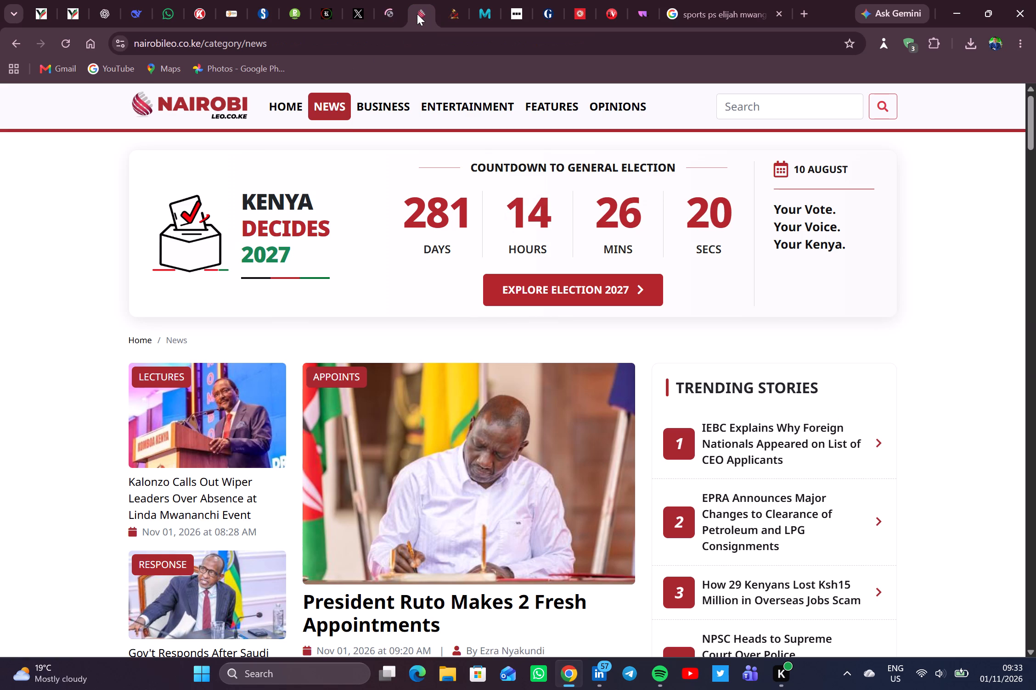
pyautogui.scroll(-2, 302, 304)
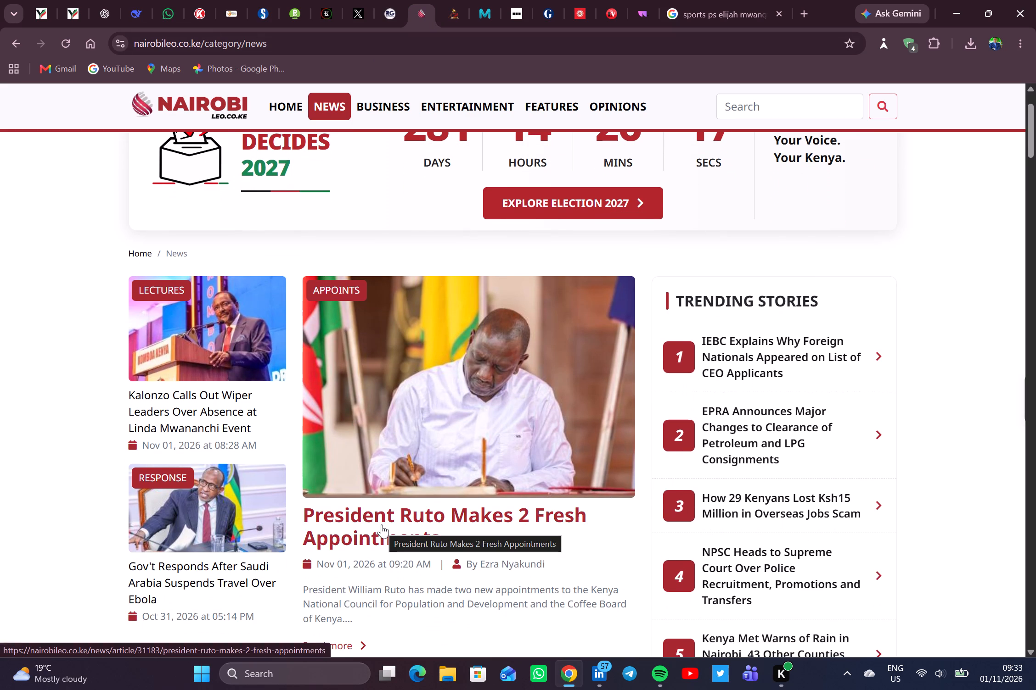
pyautogui.scroll(-1, 382, 524)
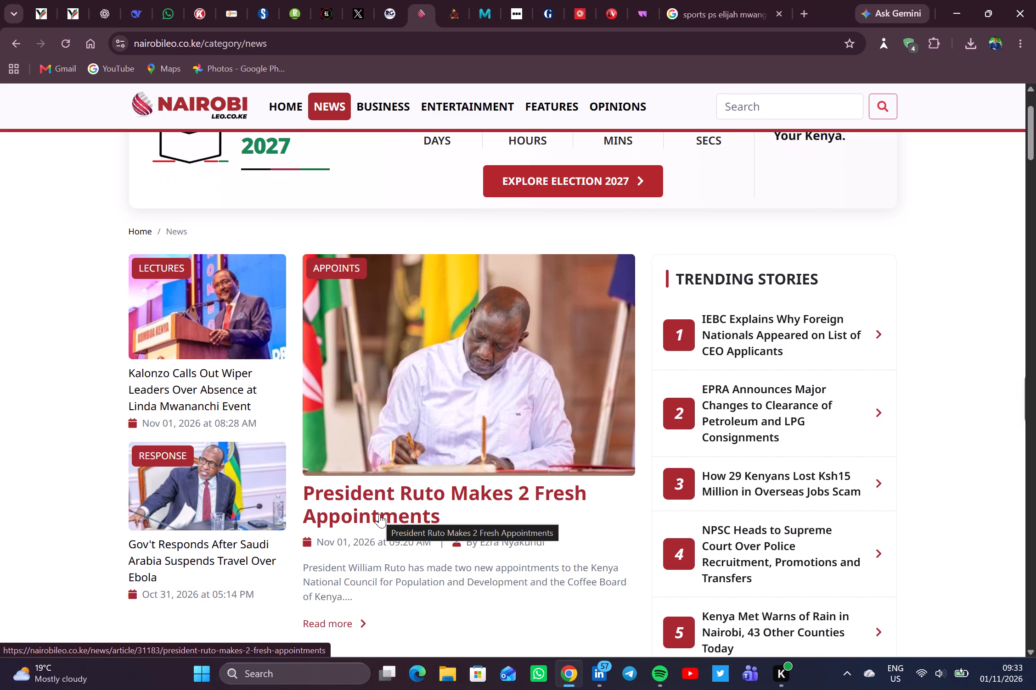
pyautogui.click(379, 514)
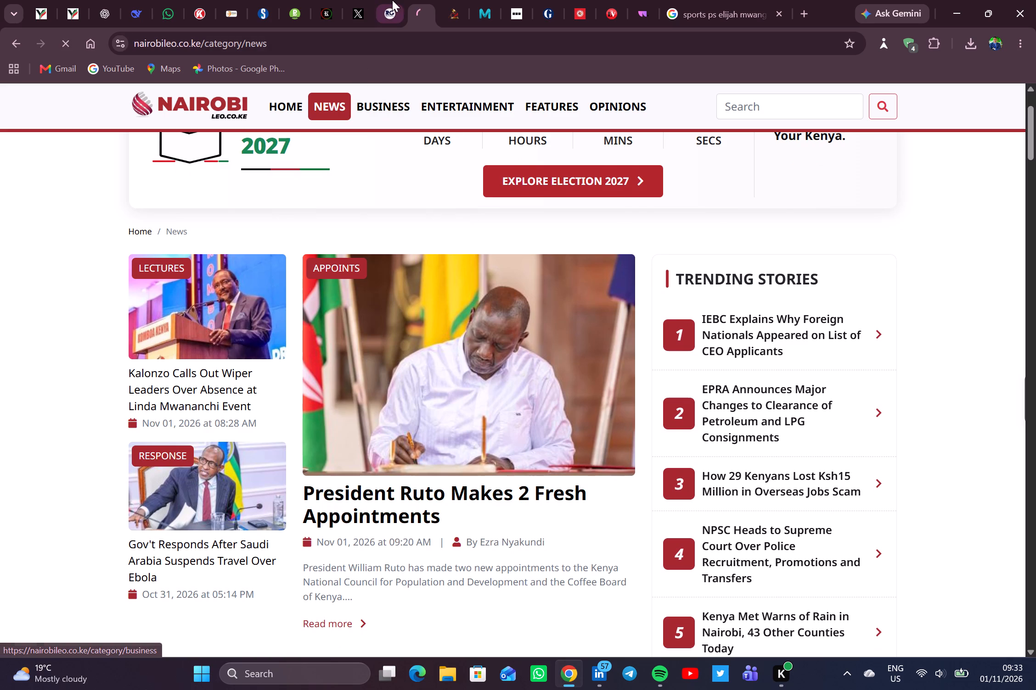
# Look through the headlines and summaries in Radio Generation's News section for further stories to cover.
pyautogui.click(392, 0)
pyautogui.scroll(-1, 360, 362)
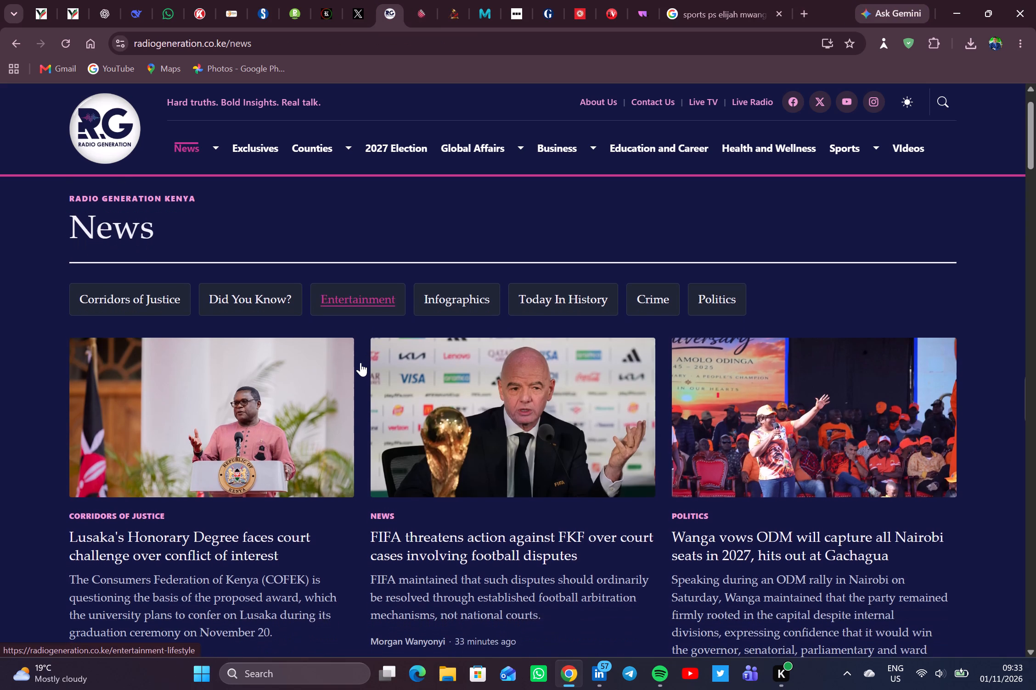
pyautogui.scroll(-1, 360, 362)
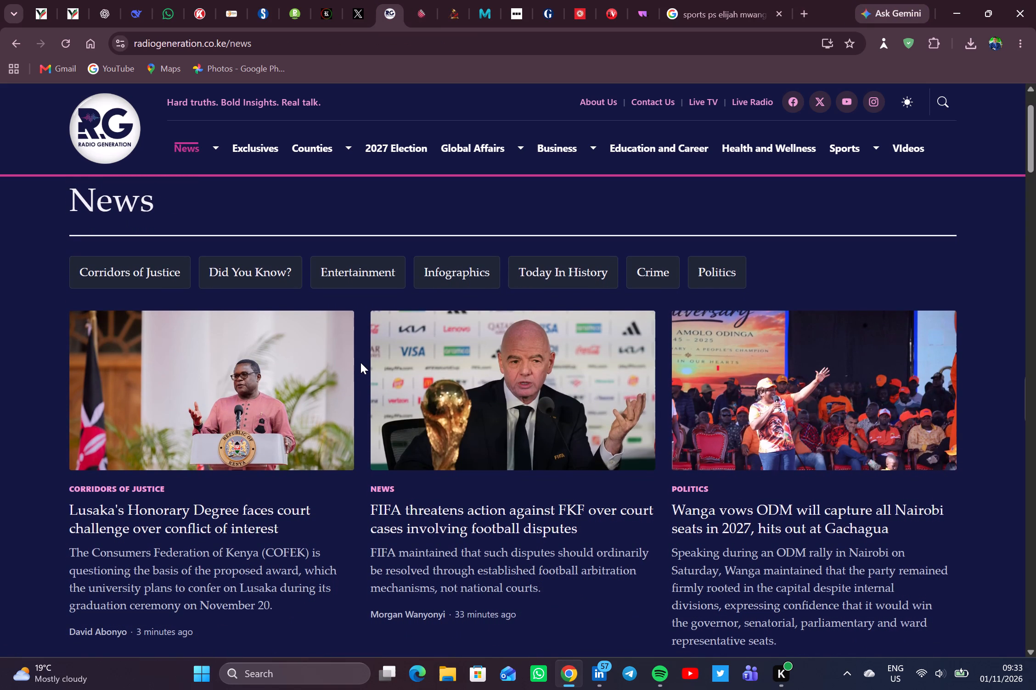
pyautogui.scroll(-2, 360, 362)
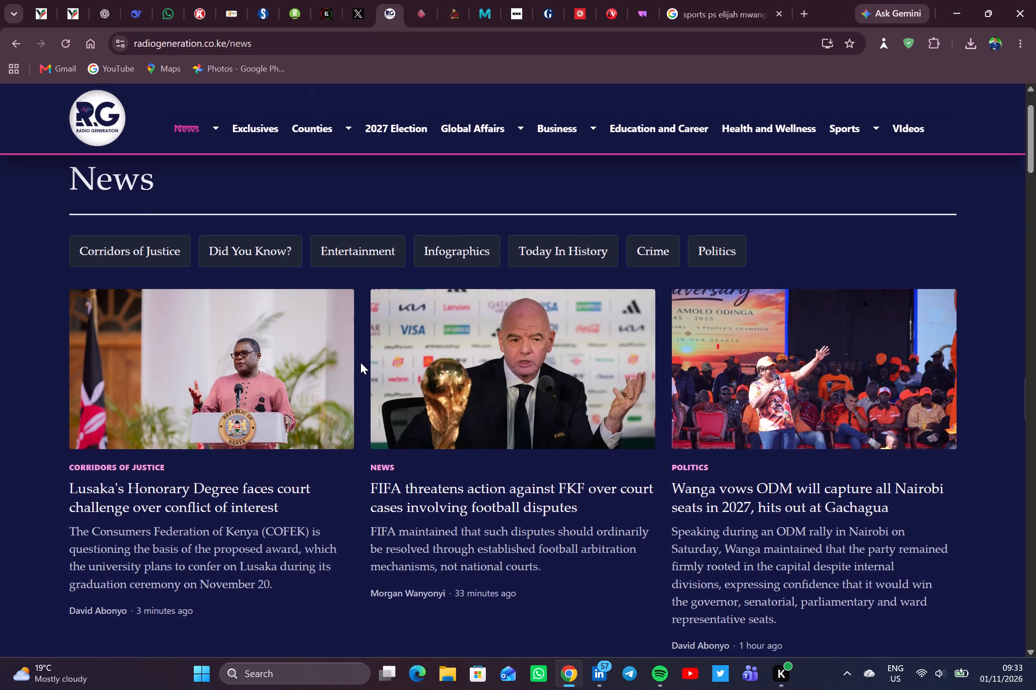
pyautogui.scroll(-1, 360, 362)
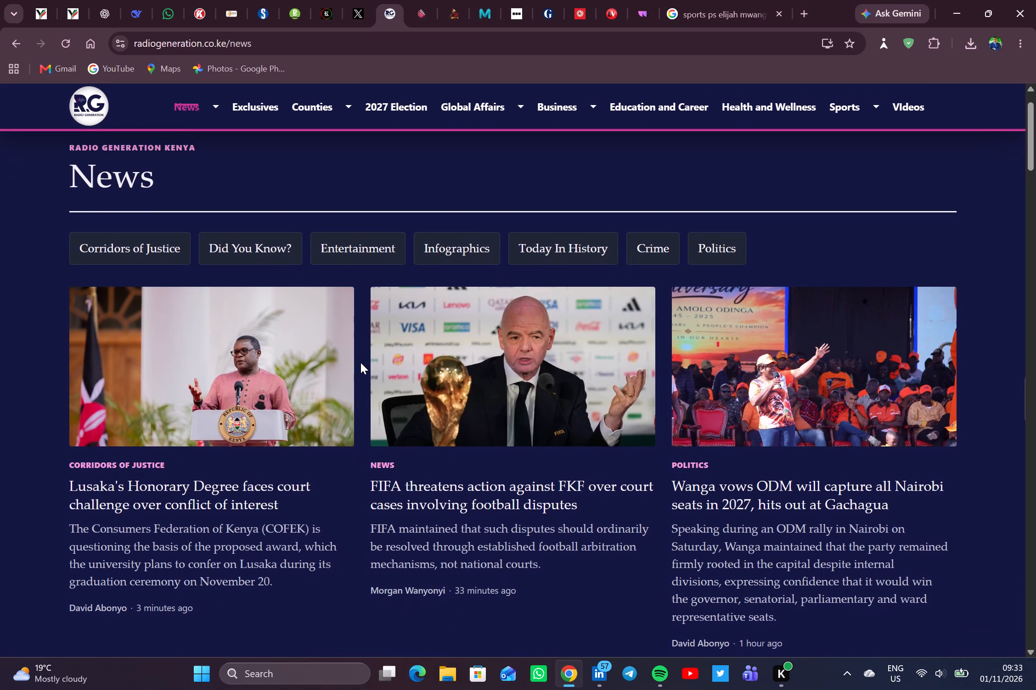
pyautogui.scroll(-2, 360, 362)
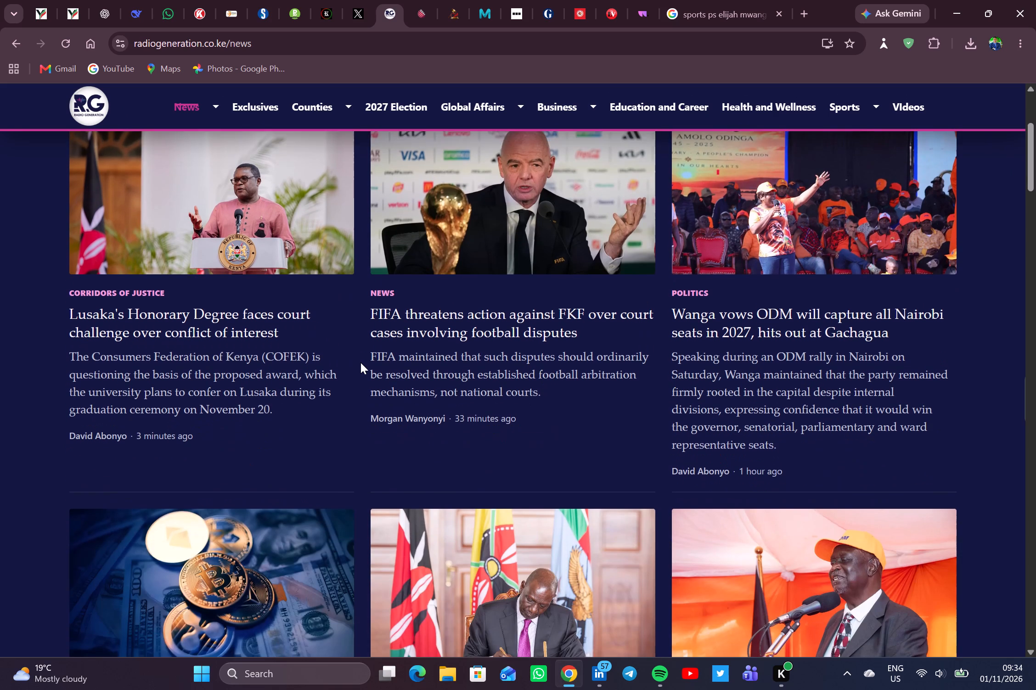
pyautogui.scroll(-2, 360, 362)
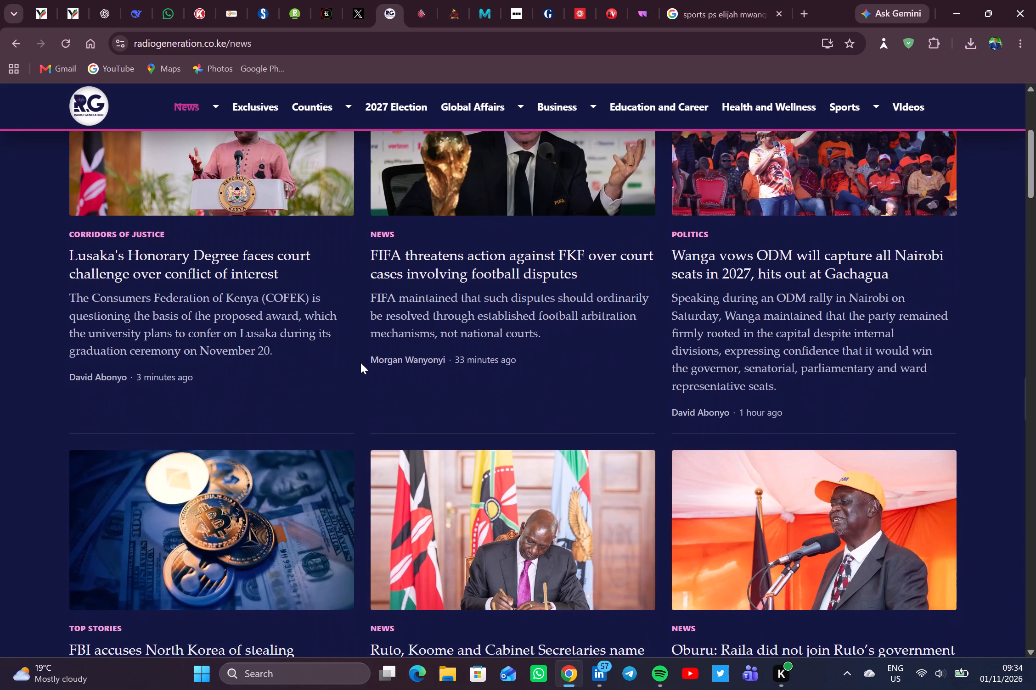
pyautogui.scroll(-3, 360, 362)
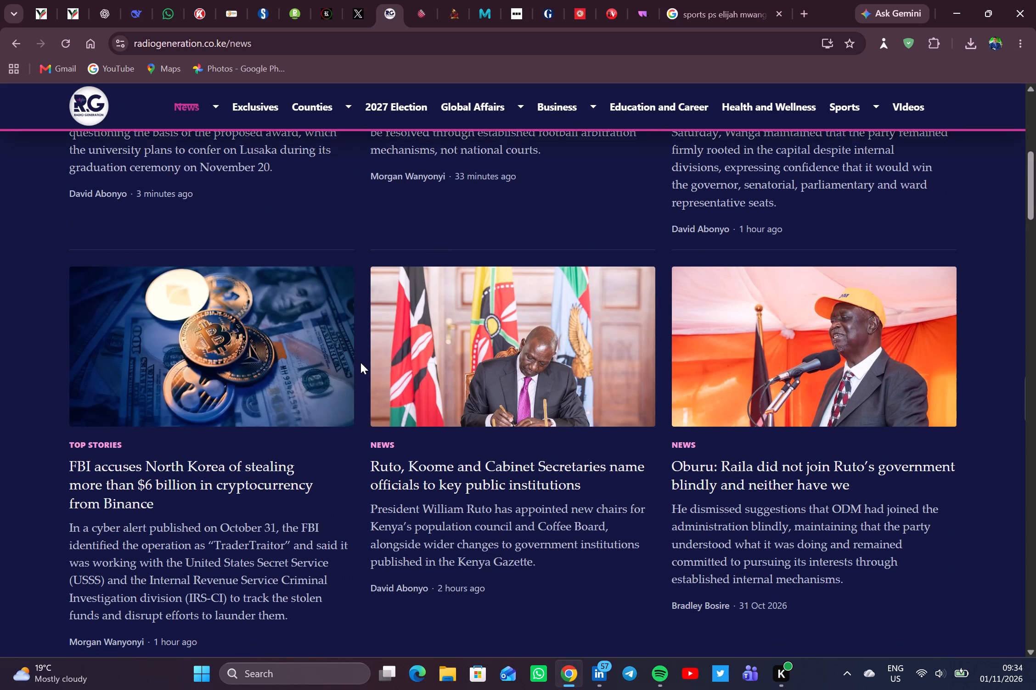
pyautogui.scroll(-2, 360, 362)
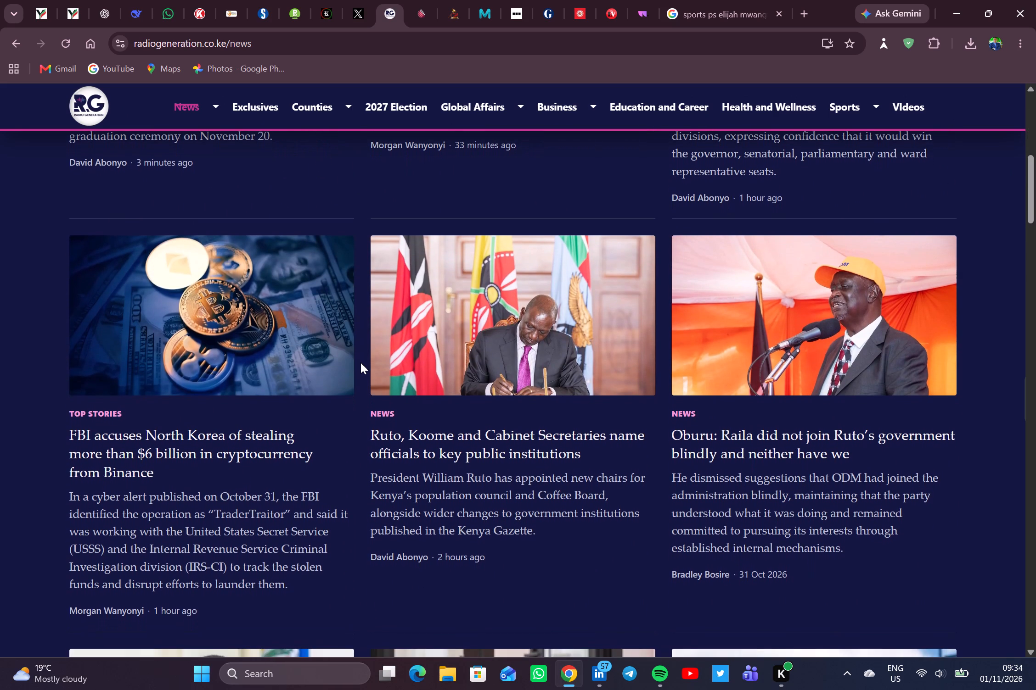
pyautogui.scroll(-1, 360, 362)
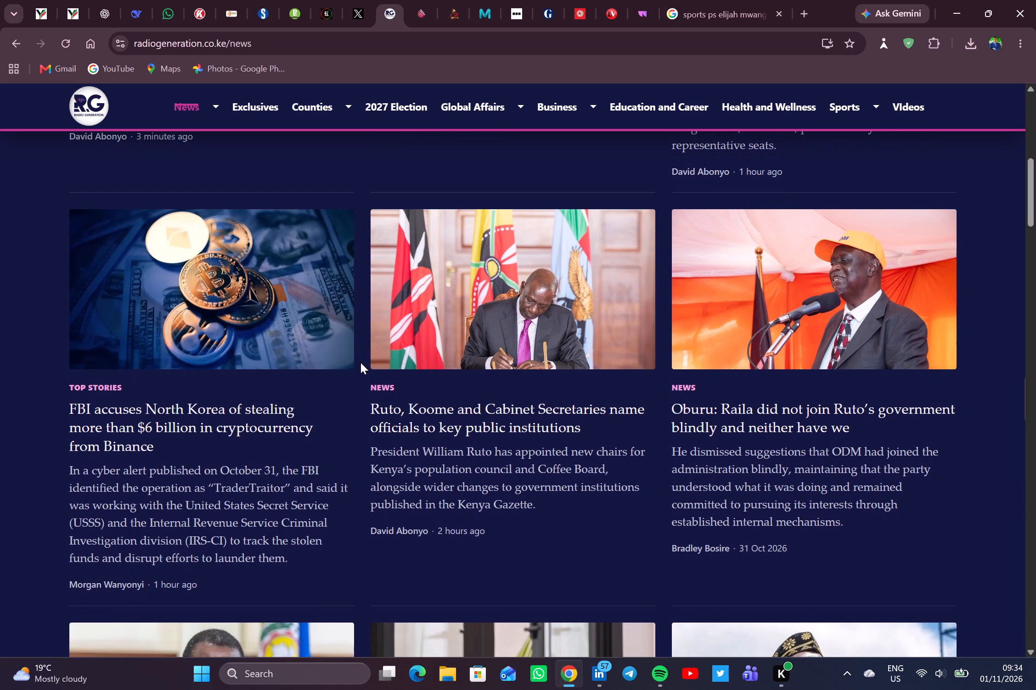
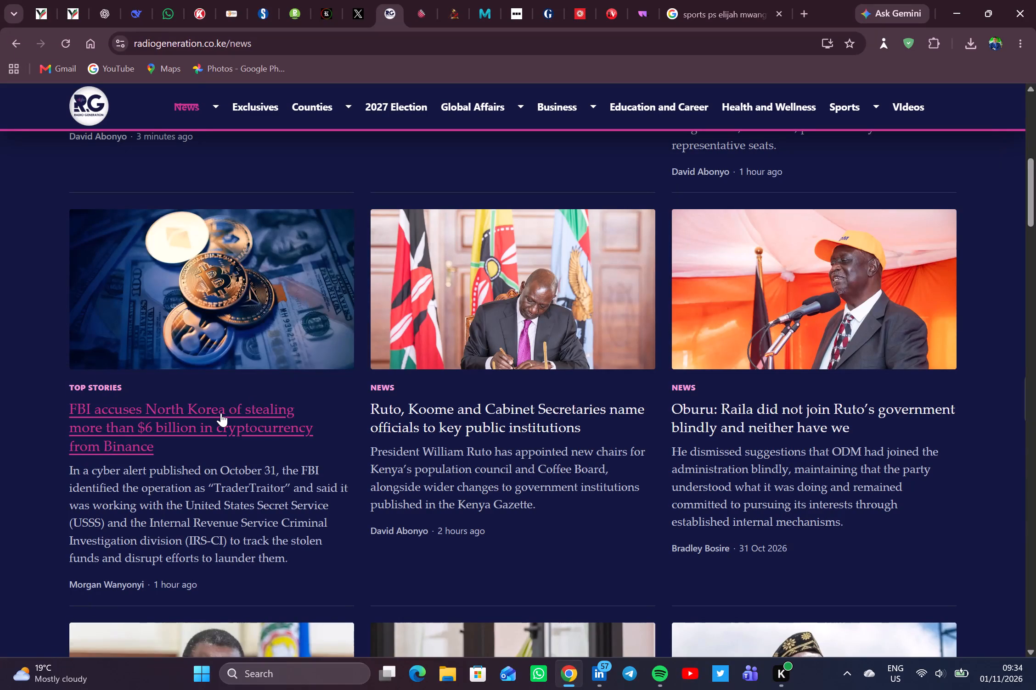
# Open Radio Generation's story "FBI accuses North Korea of stealing more than $6 billion in cryptocurrency from Binance".
pyautogui.click(221, 413)
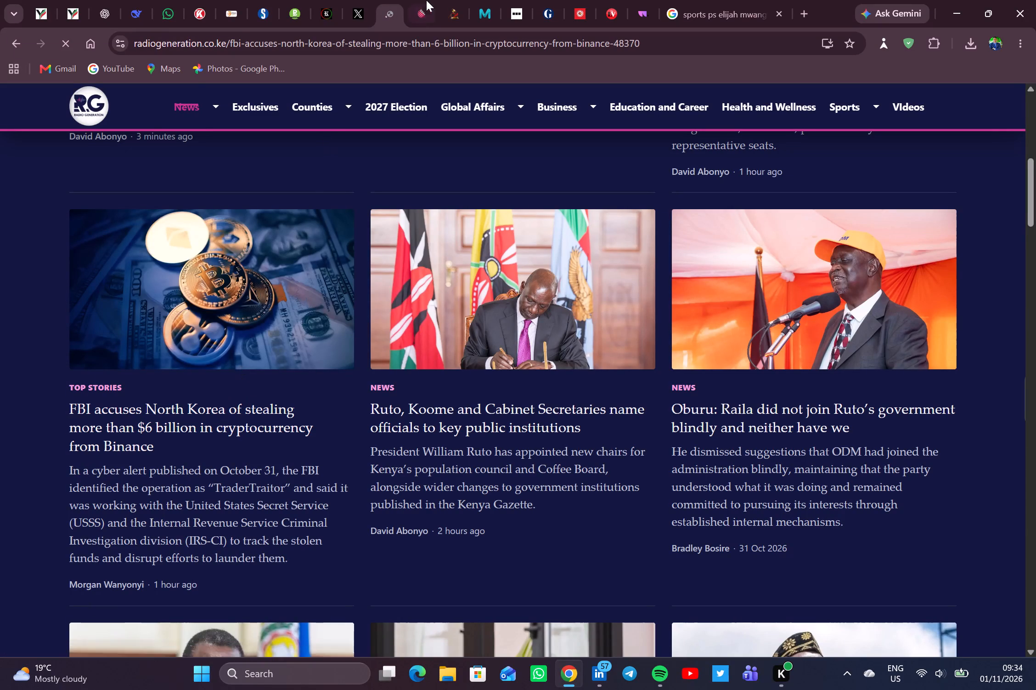
# Read through Nairobi Leo's story "President Ruto Makes 2 Fresh Appointments" and go back to the previous page.
pyautogui.click(416, 0)
pyautogui.click(416, 0)
pyautogui.scroll(-1, 311, 412)
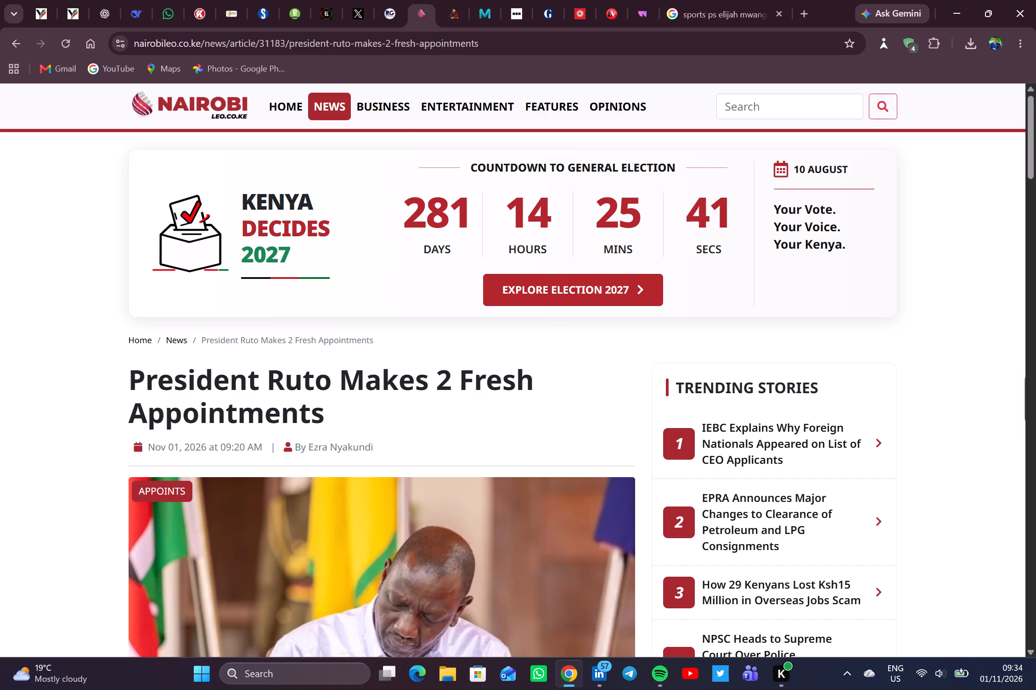
pyautogui.scroll(-5, 311, 412)
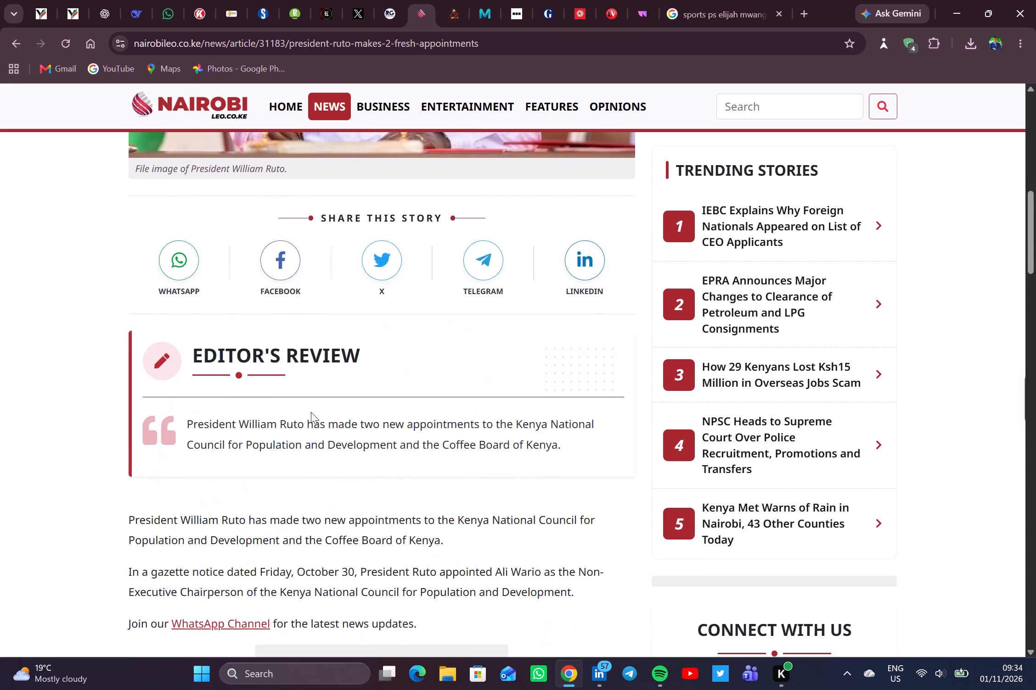
pyautogui.scroll(-2, 311, 412)
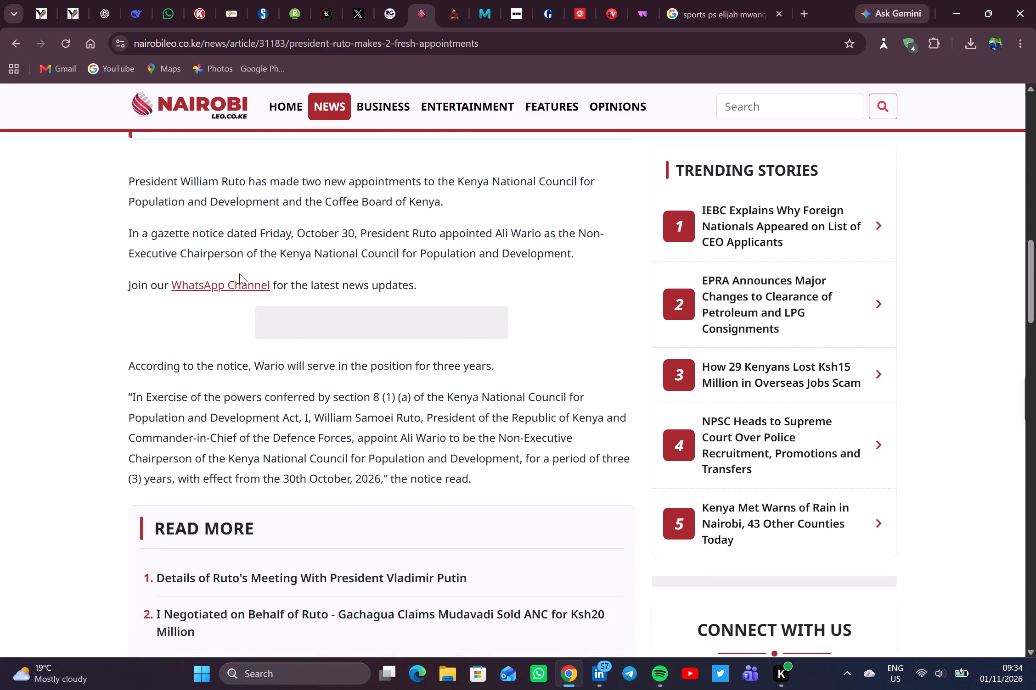
pyautogui.scroll(-2, 232, 251)
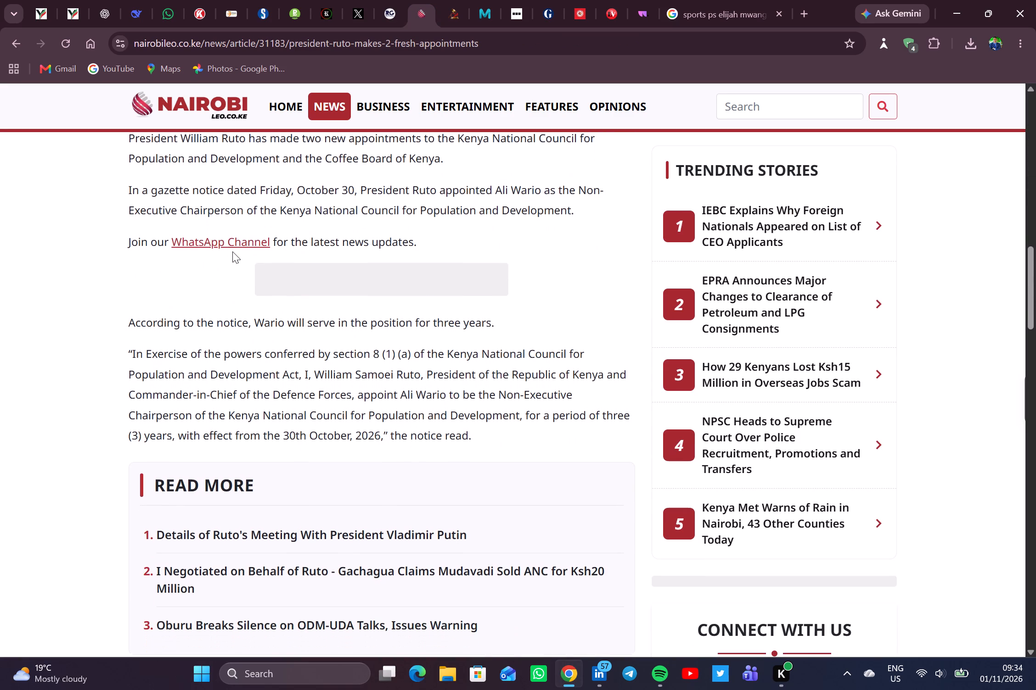
pyautogui.scroll(-3, 232, 251)
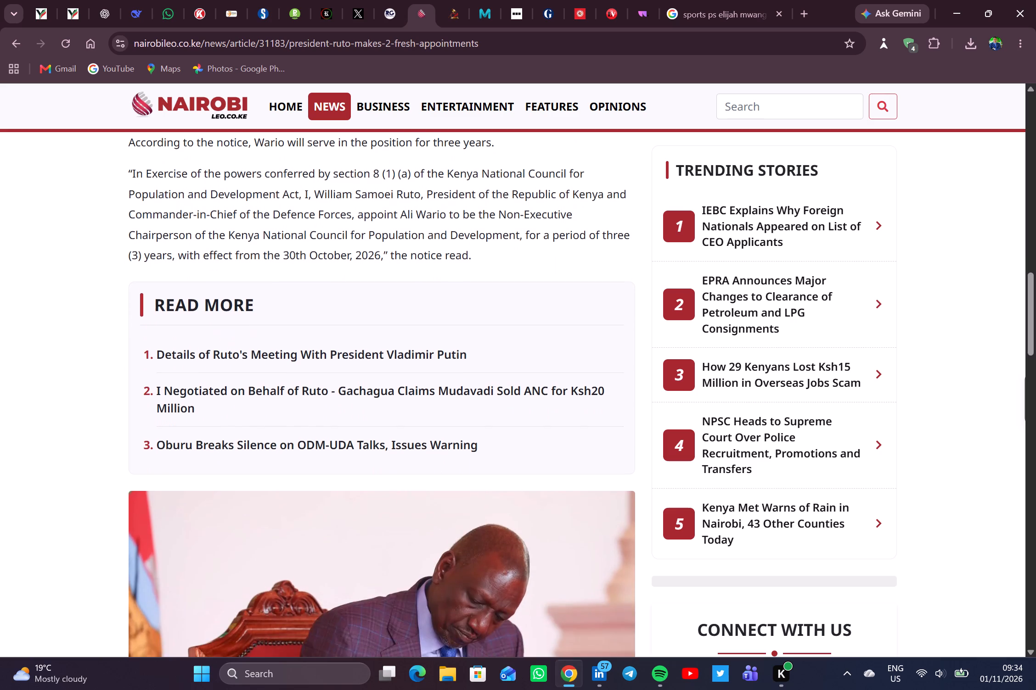
pyautogui.scroll(-3, 232, 251)
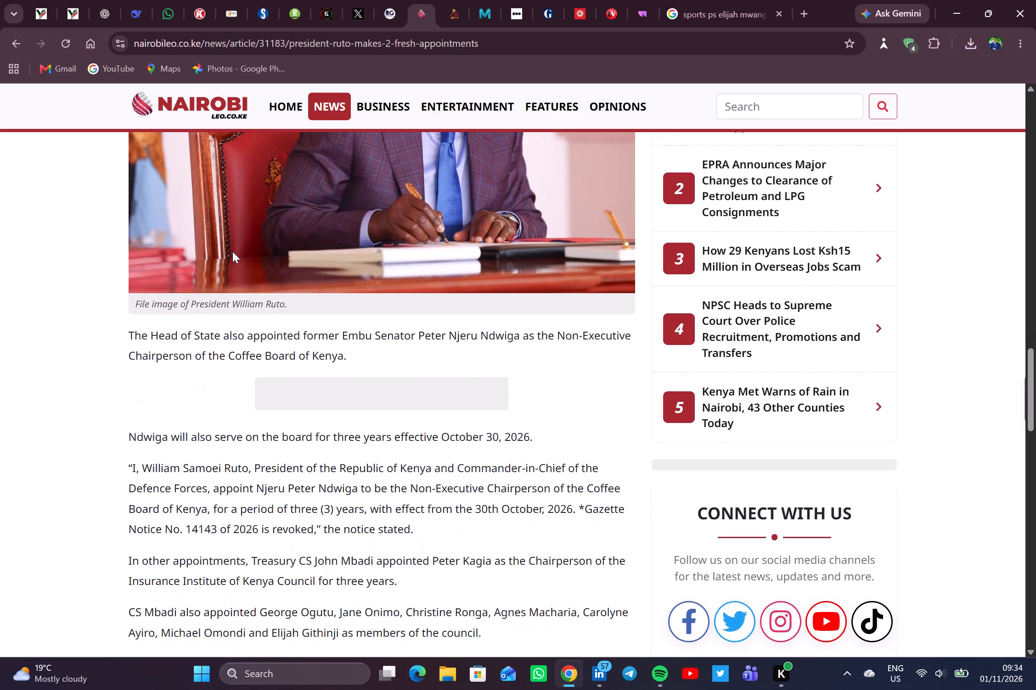
pyautogui.scroll(-2, 232, 251)
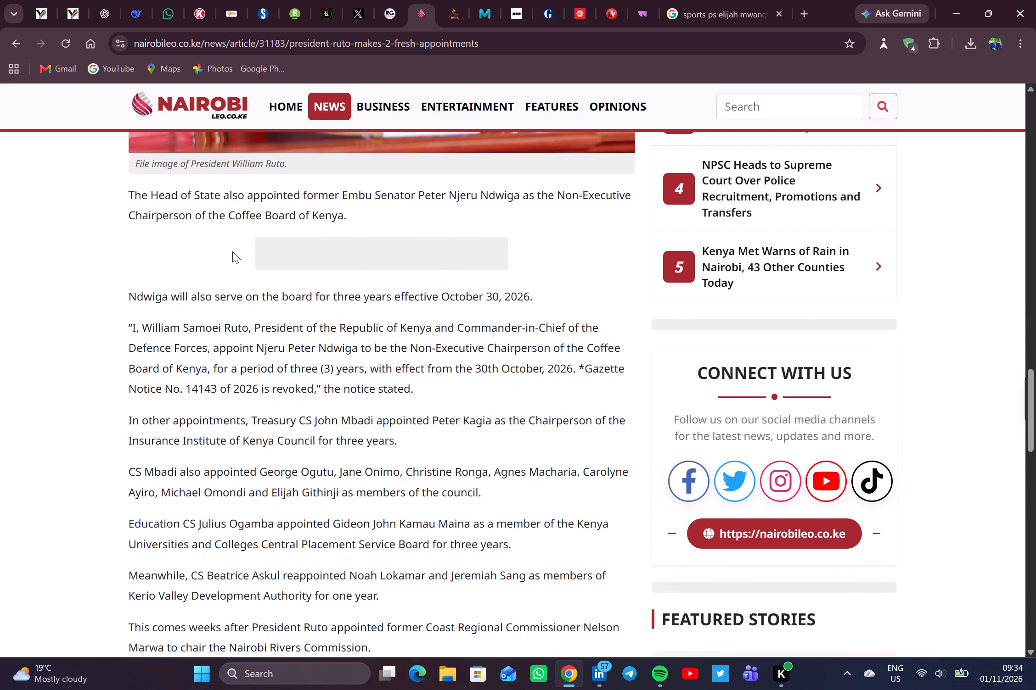
pyautogui.scroll(-3, 232, 251)
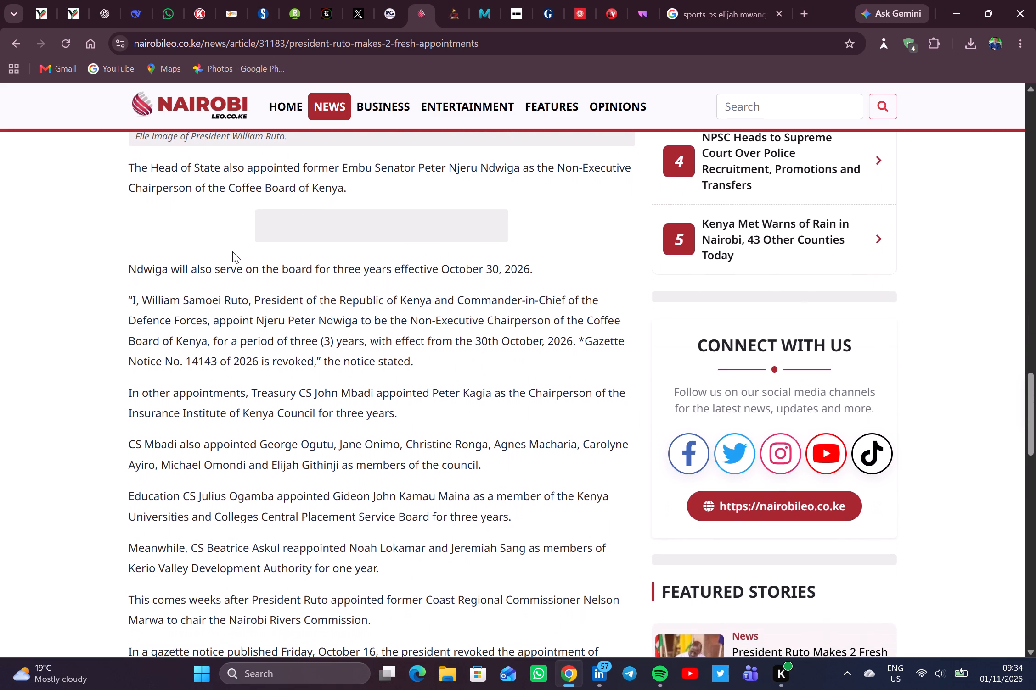
pyautogui.scroll(-4, 232, 251)
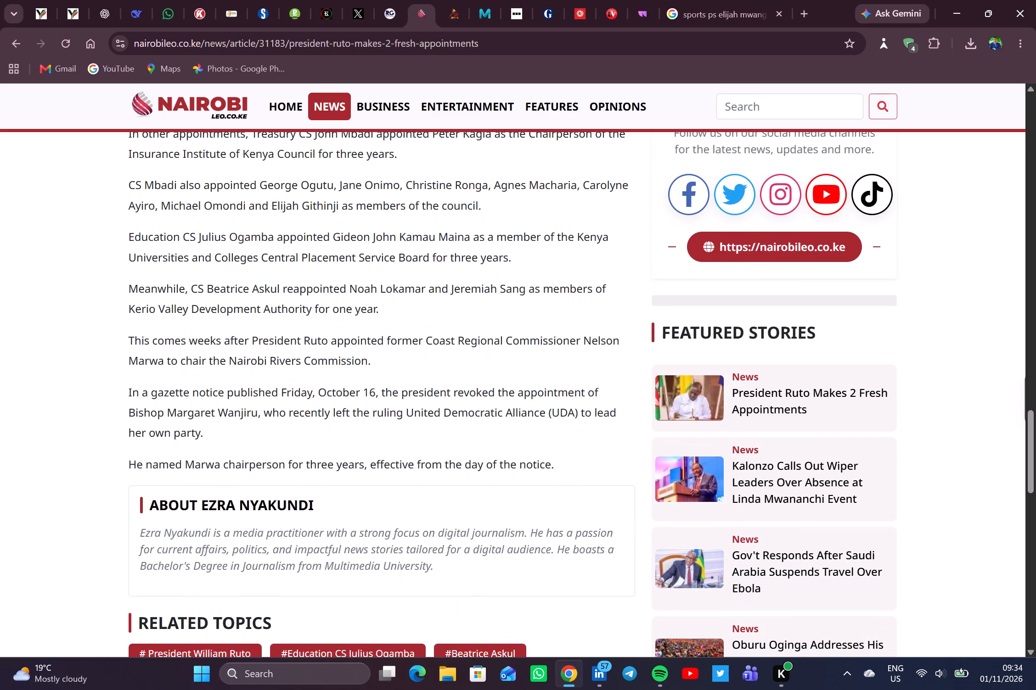
pyautogui.scroll(-1, 232, 251)
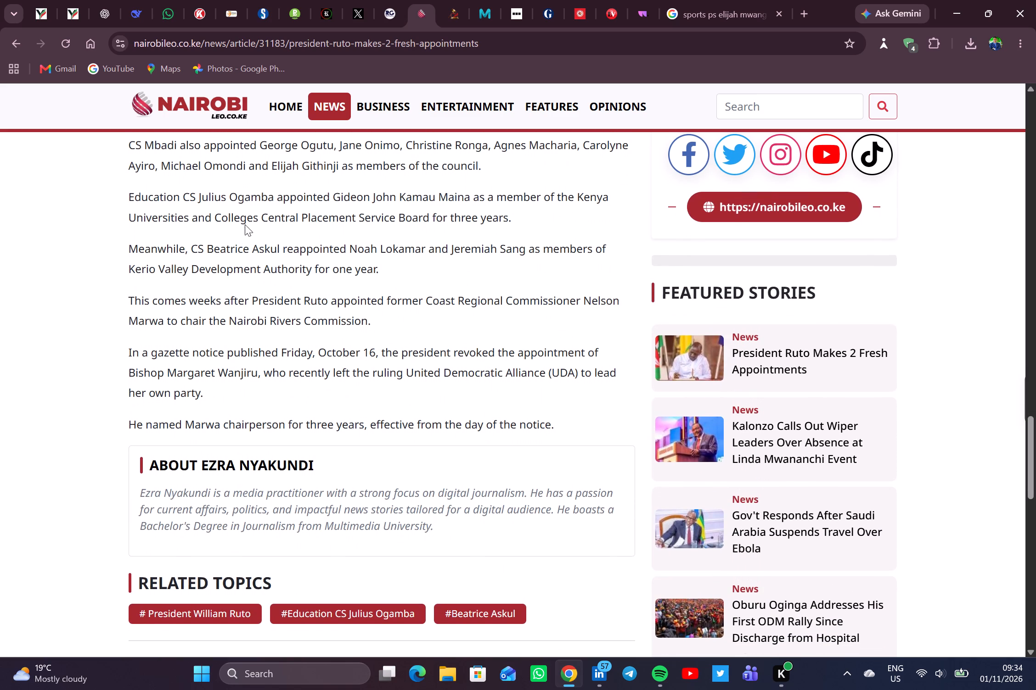
pyautogui.click(17, 44)
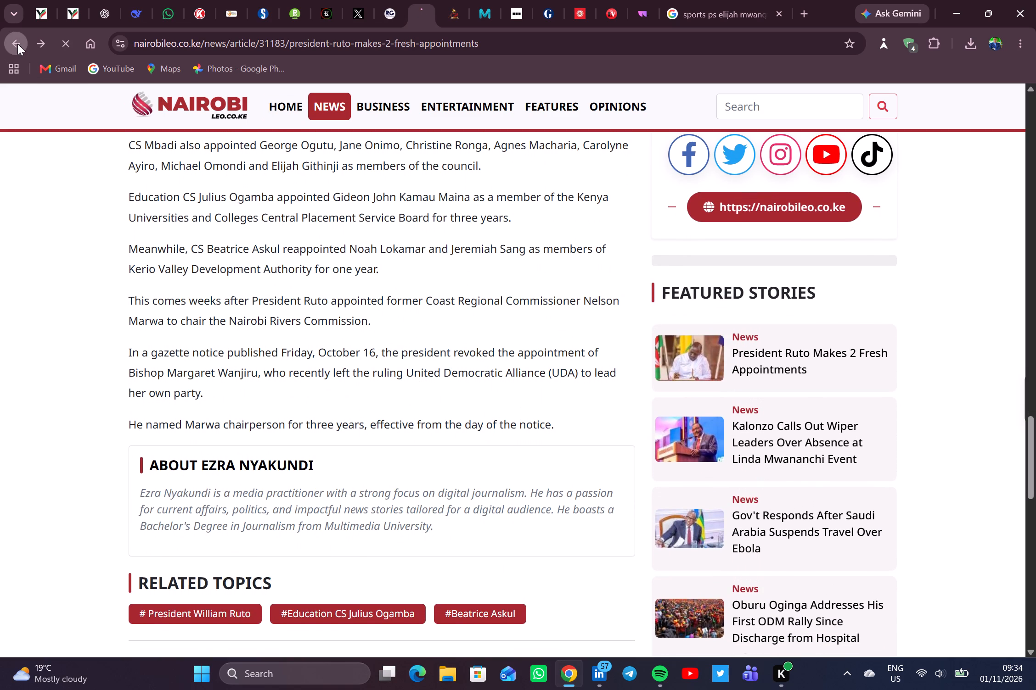
pyautogui.click(394, 28)
pyautogui.click(394, 17)
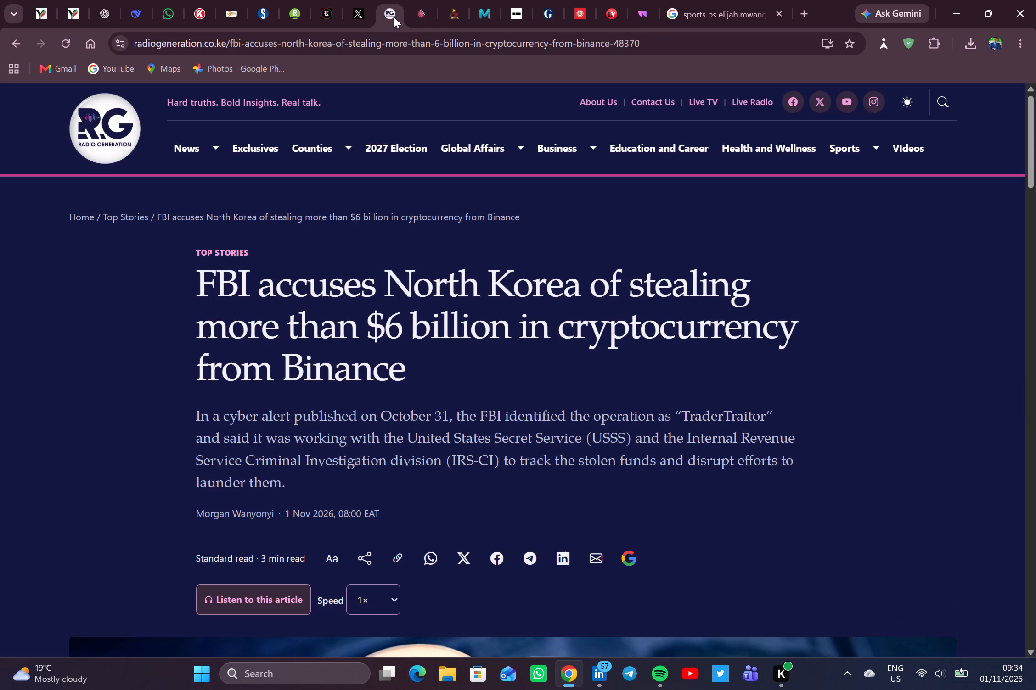
pyautogui.scroll(-1, 395, 422)
pyautogui.moveTo(201, 244); pyautogui.dragTo(326, 385)
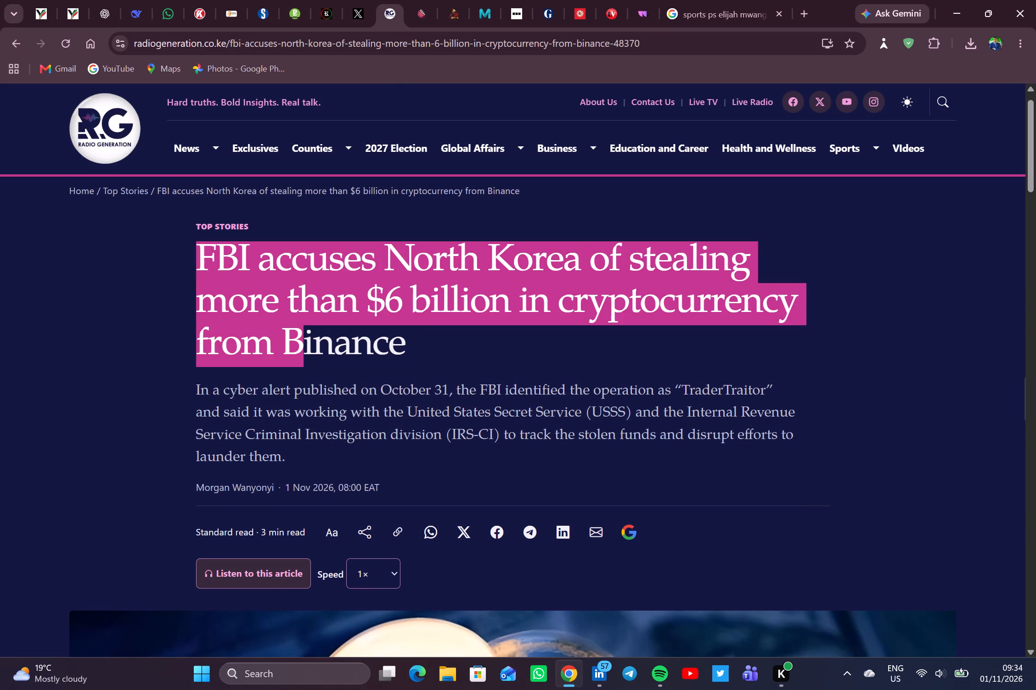
pyautogui.moveTo(326, 385); pyautogui.dragTo(324, 451)
pyautogui.hotkey('ctrl', 'c')
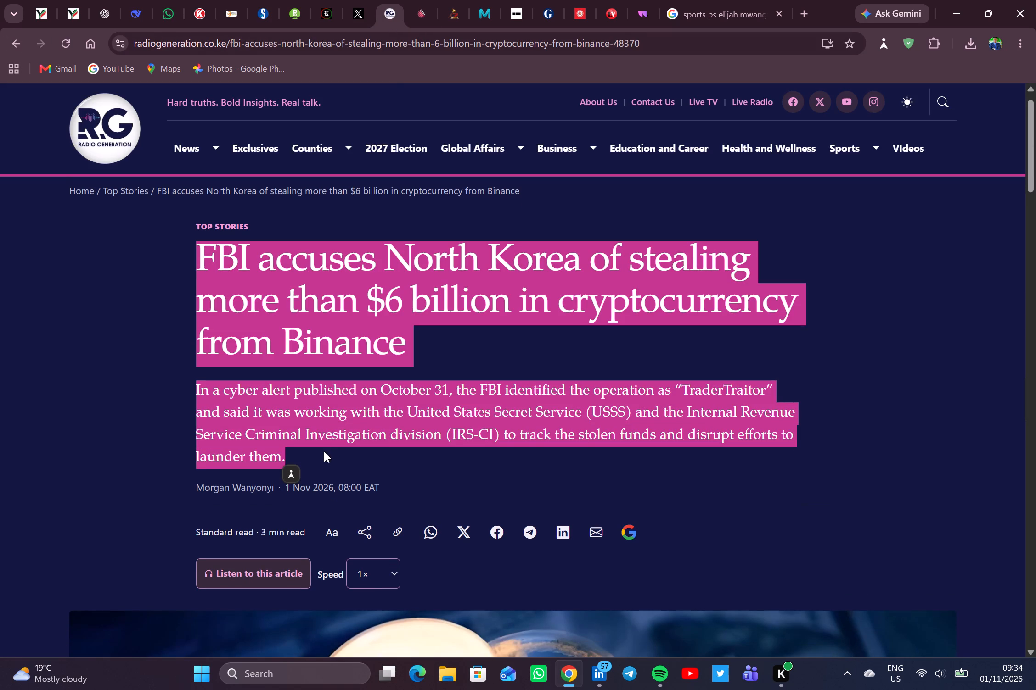
pyautogui.click(103, 10)
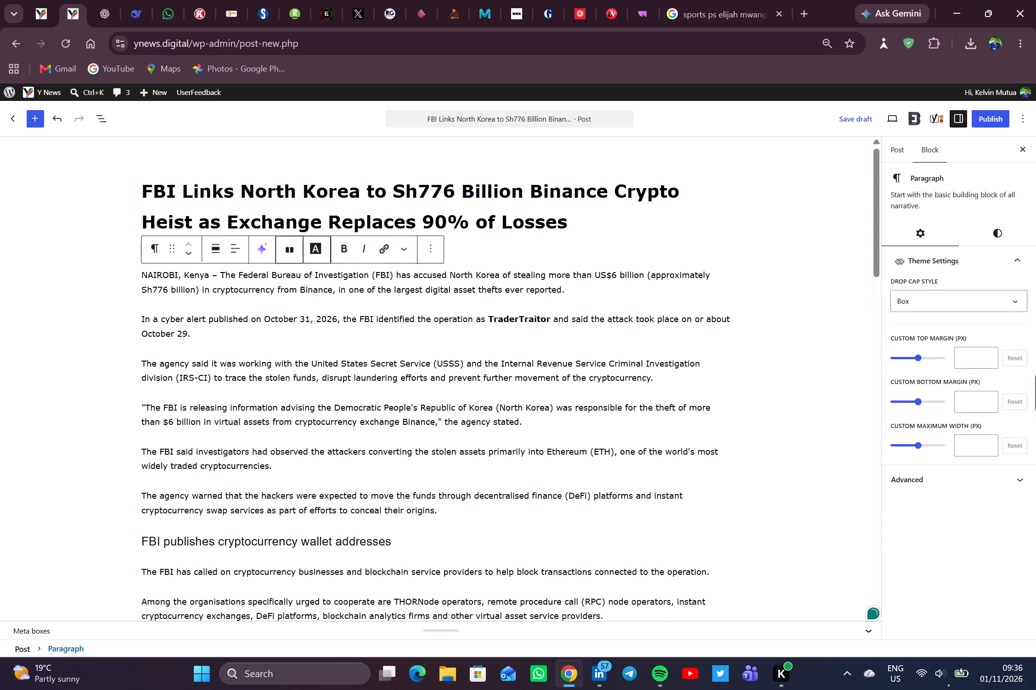
# Change the percentage in the post title to "90pc".
pyautogui.click(462, 220)
pyautogui.press('BackSpace')
pyautogui.write('pc')
# Remove the bold formatting from "TraderTraitor" in the second paragraph.
pyautogui.scroll(-1, 355, 280)
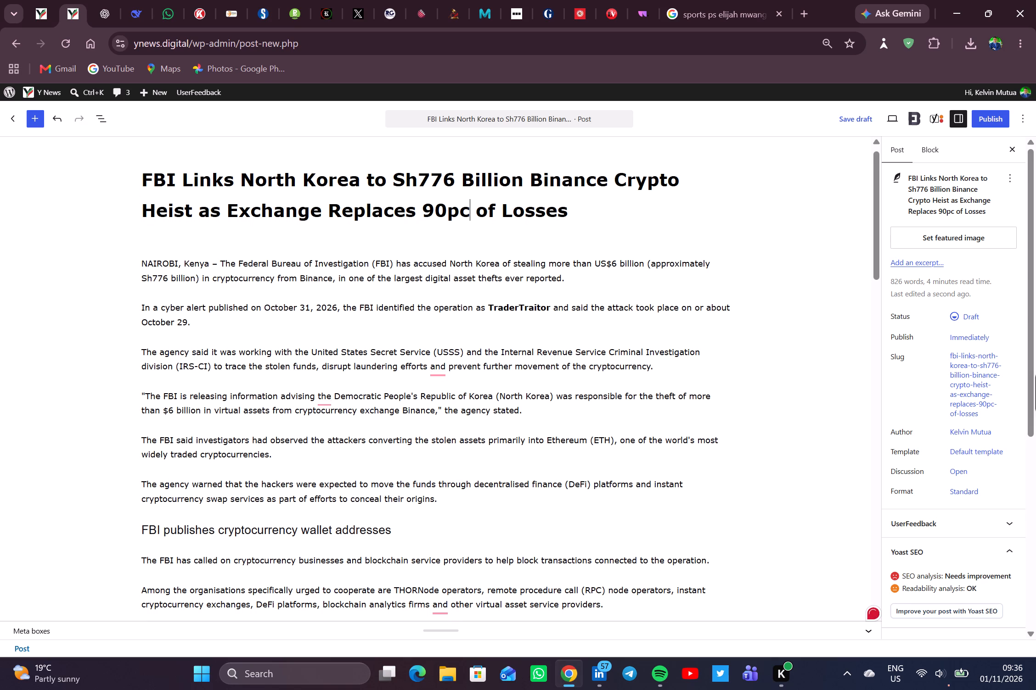
pyautogui.scroll(-2, 355, 280)
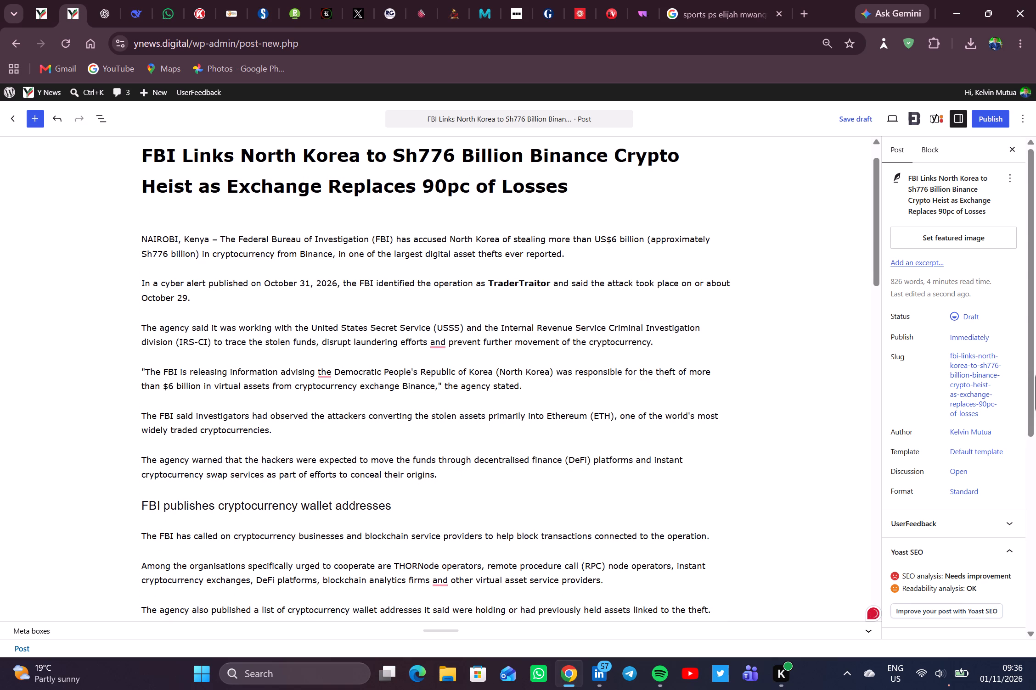
pyautogui.click(510, 279)
pyautogui.click(346, 256)
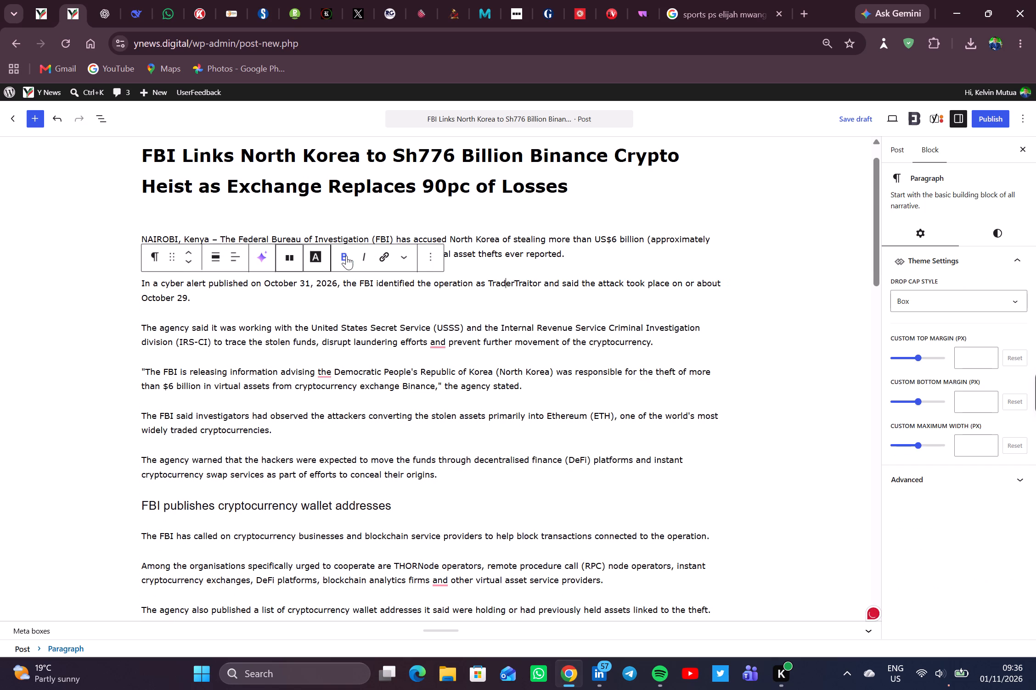
# Search the Y News site for "binance" and copy the link of its story "Binance Hit by Record $6.3 Billion Crypto Theft After Hot Wallet...".
pyautogui.scroll(-2, 377, 310)
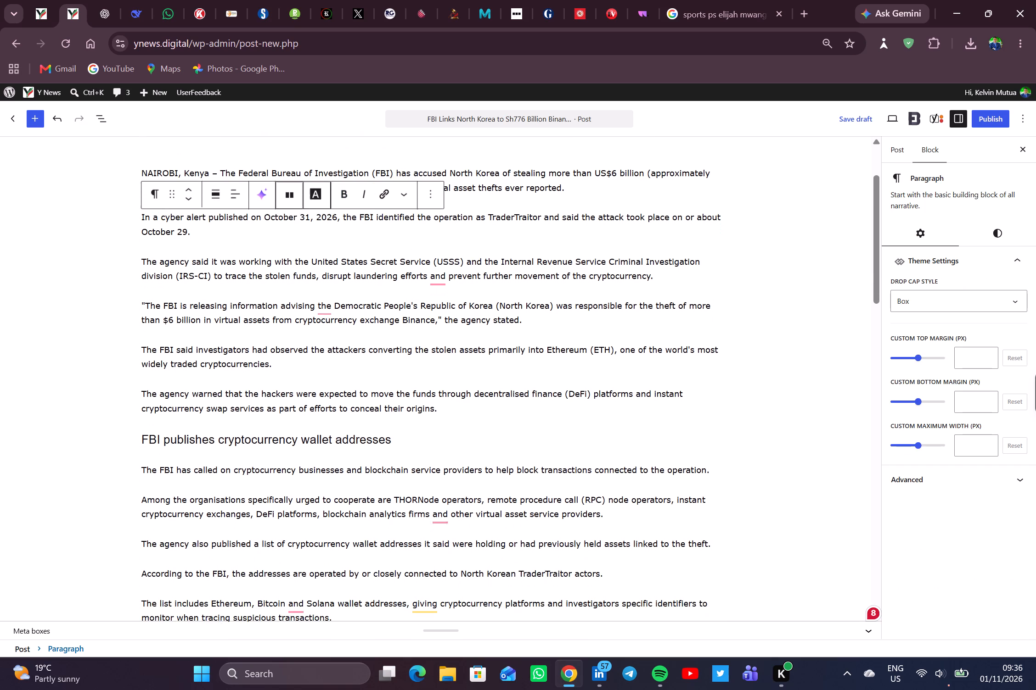
pyautogui.scroll(-2, 377, 310)
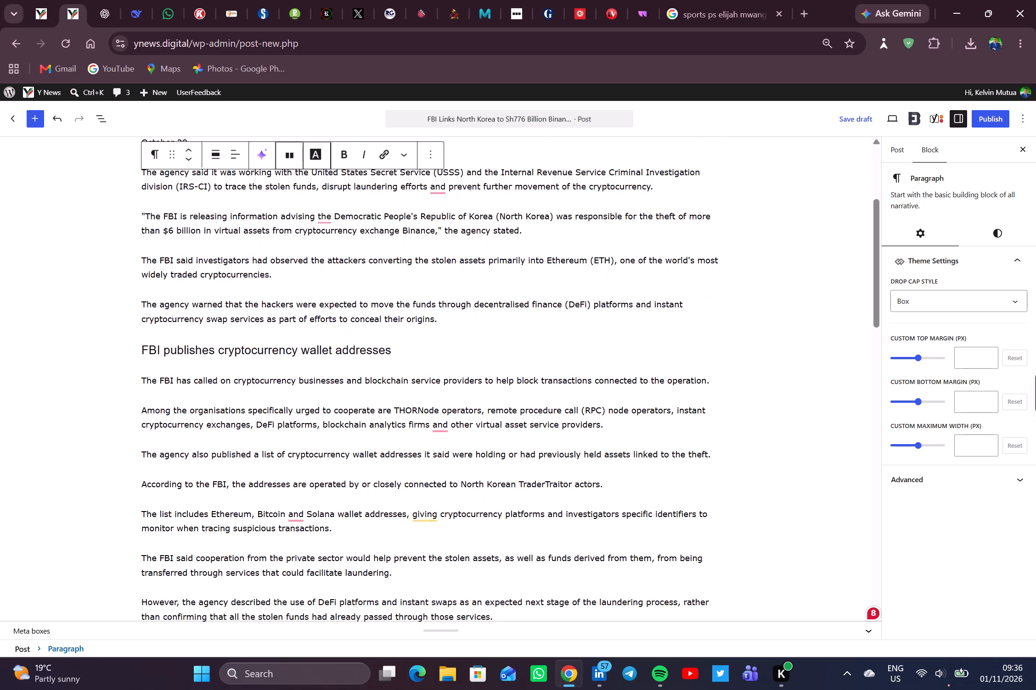
pyautogui.scroll(-1, 377, 310)
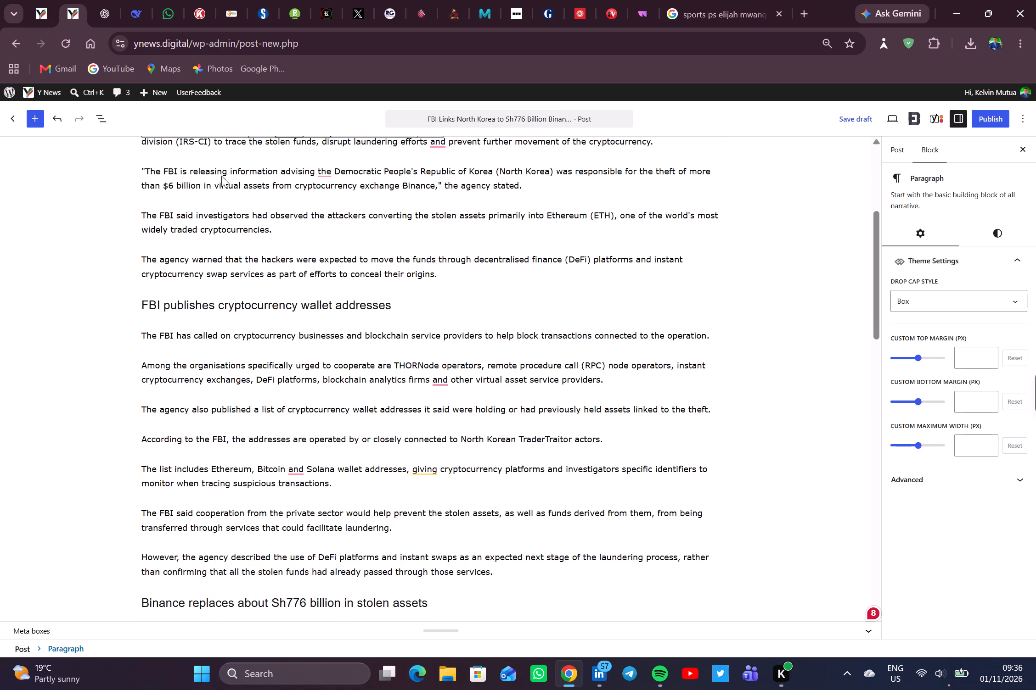
pyautogui.click(51, 6)
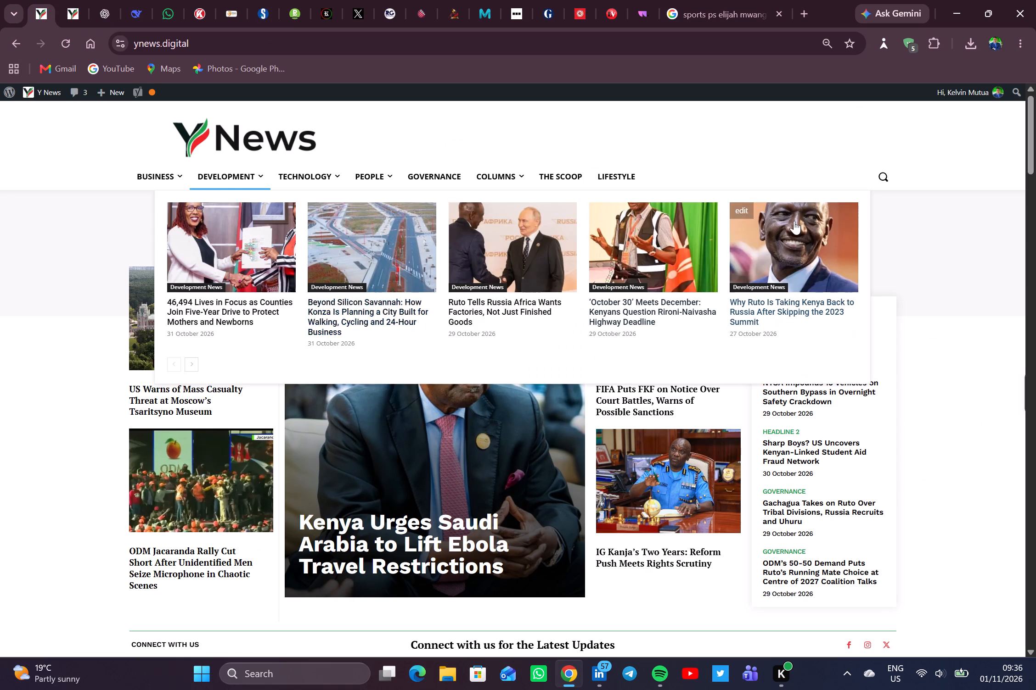
pyautogui.click(882, 181)
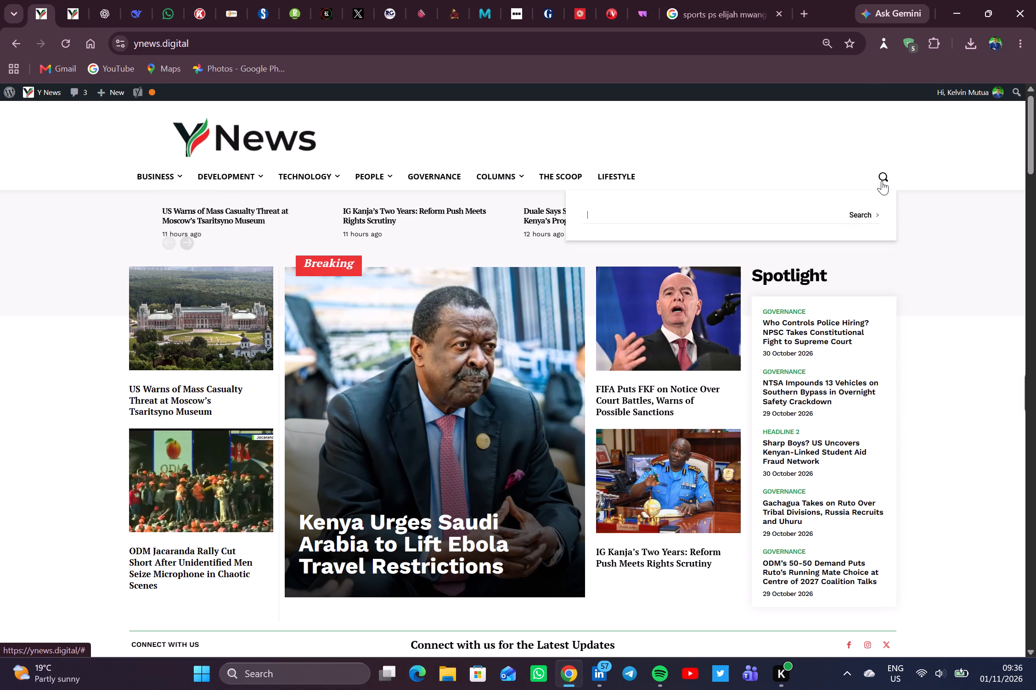
pyautogui.write('binance')
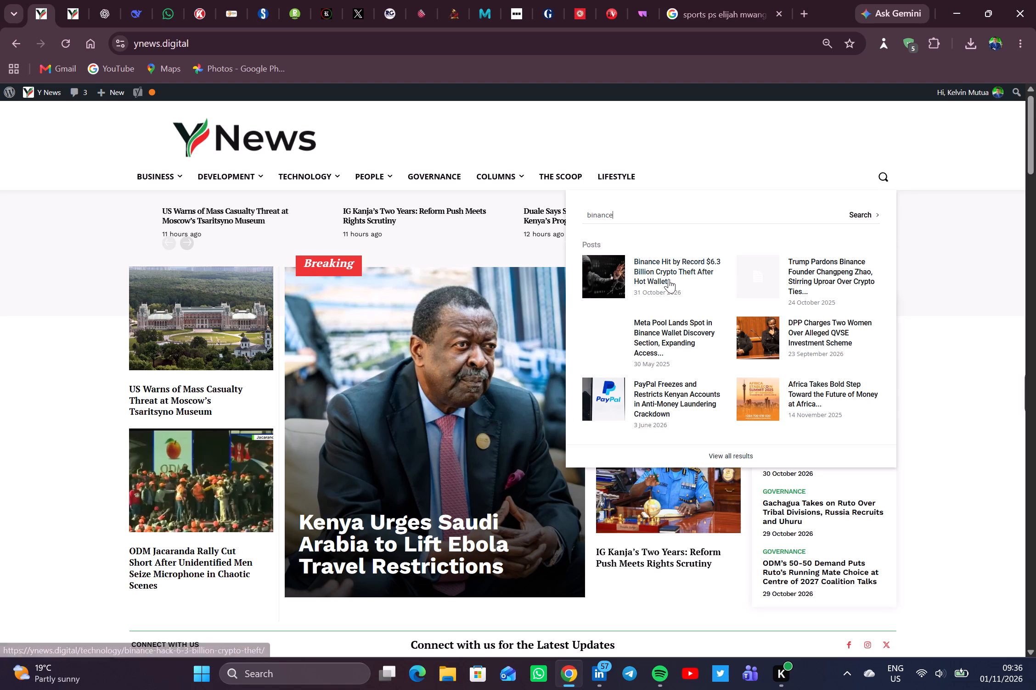
pyautogui.rightClick(653, 269)
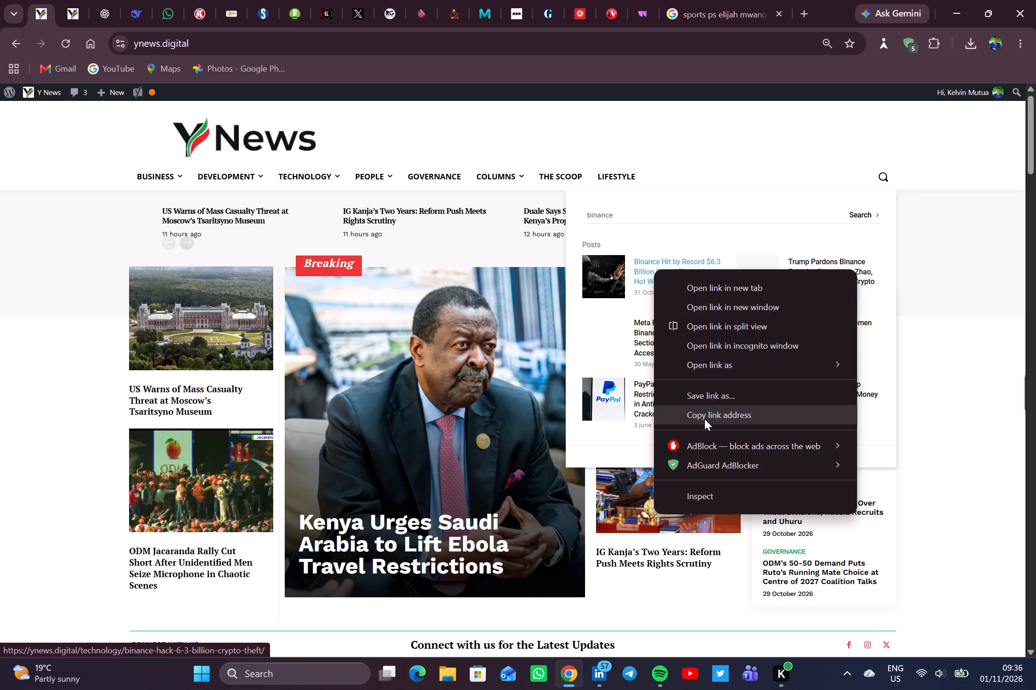
pyautogui.click(704, 418)
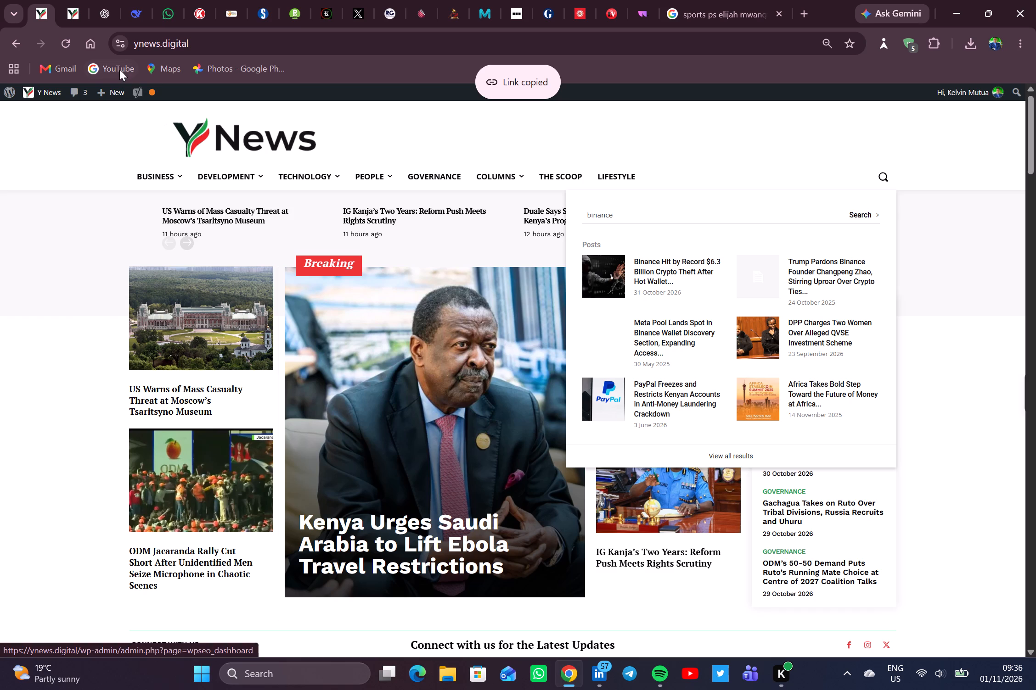
# In the post, link the word "attack" in the first paragraph under "Binance replaces about Sh776 billion in stolen assets" to the copied Binance theft story.
pyautogui.click(79, 15)
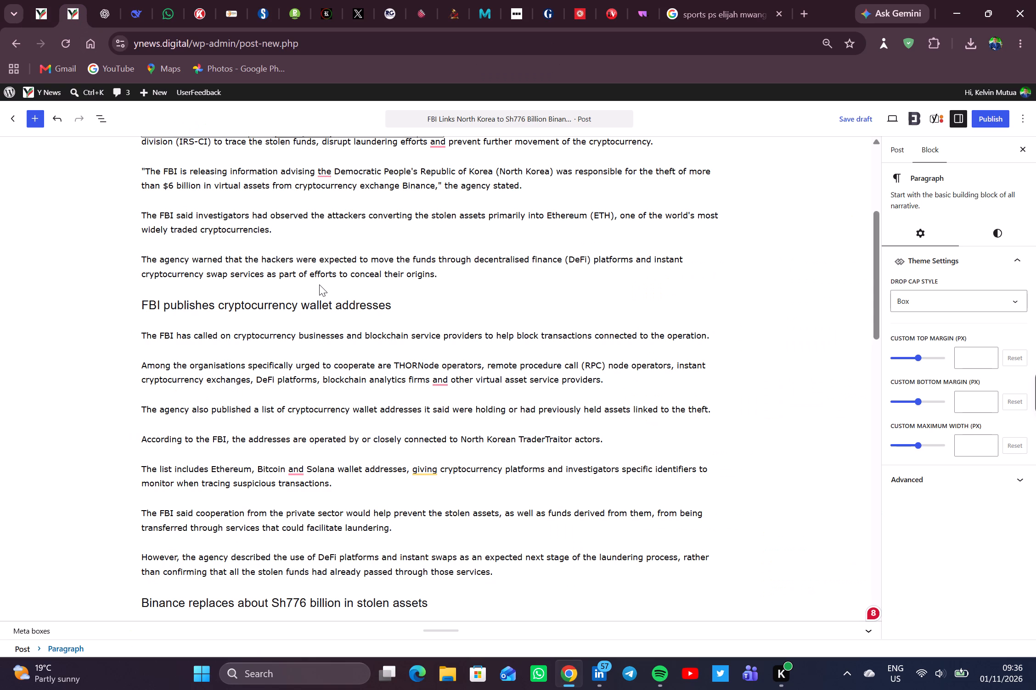
pyautogui.scroll(-1, 329, 228)
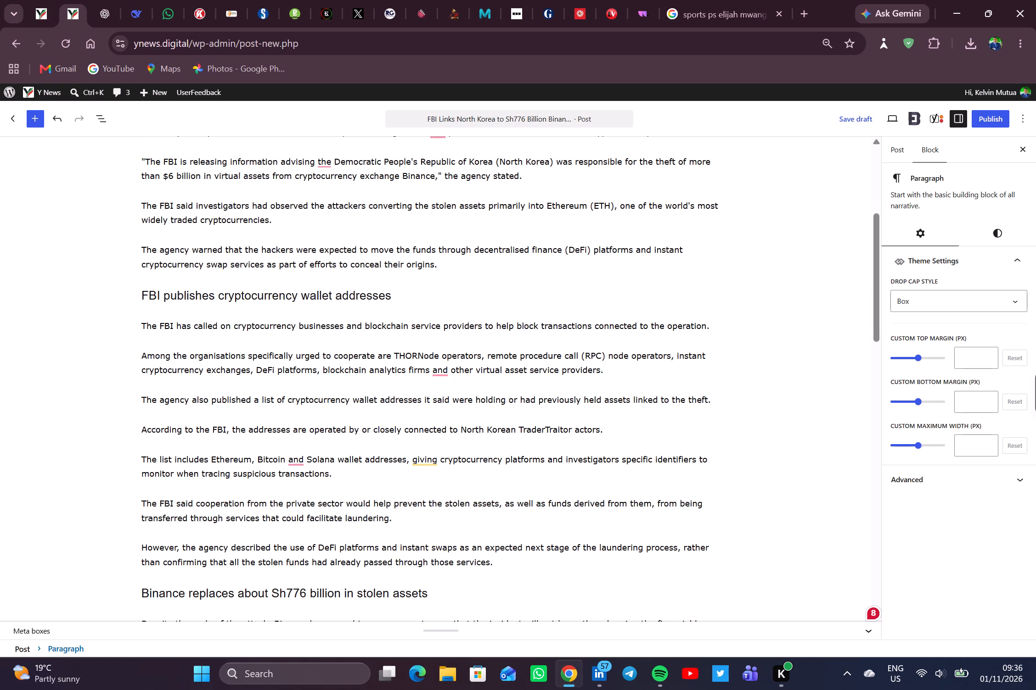
pyautogui.scroll(4, 452, 225)
pyautogui.scroll(-1, 452, 225)
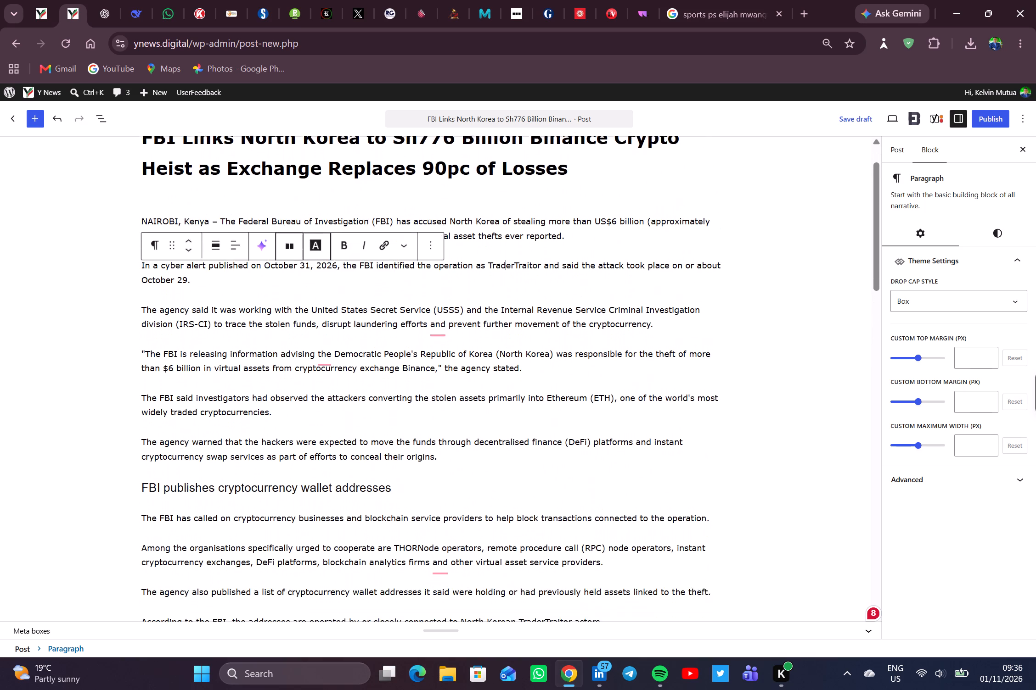
pyautogui.scroll(-1, 452, 225)
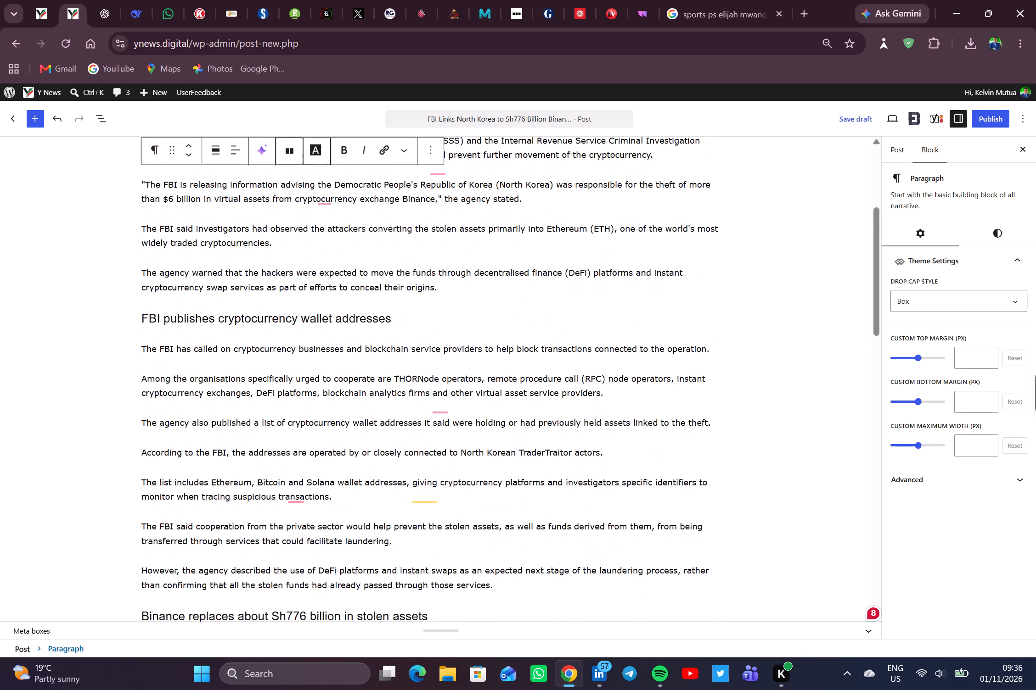
pyautogui.scroll(-2, 452, 225)
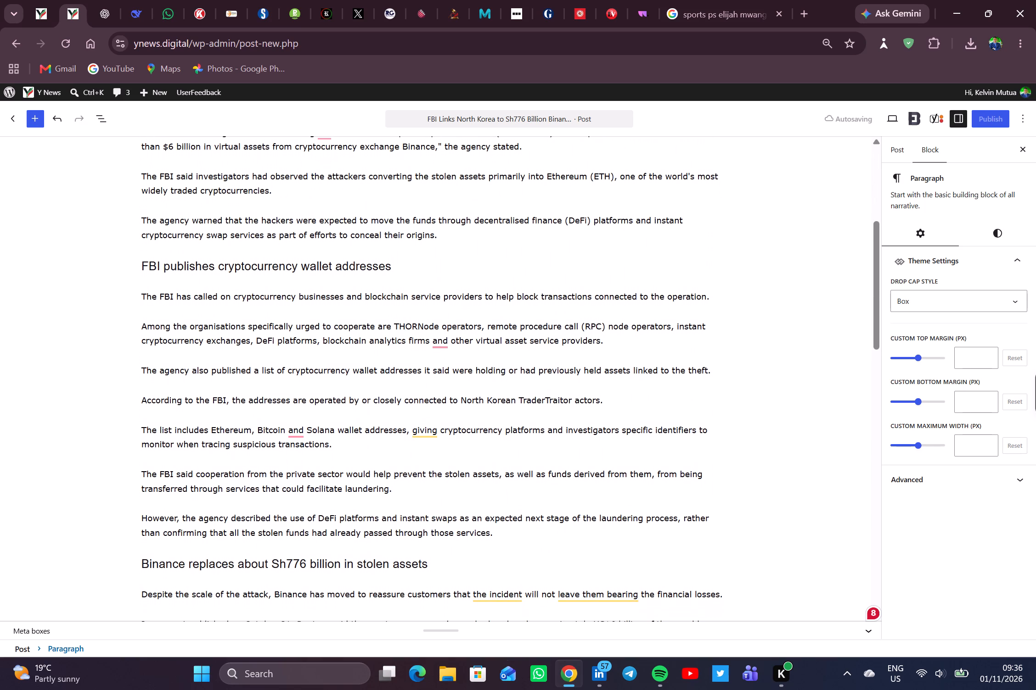
pyautogui.scroll(-2, 452, 225)
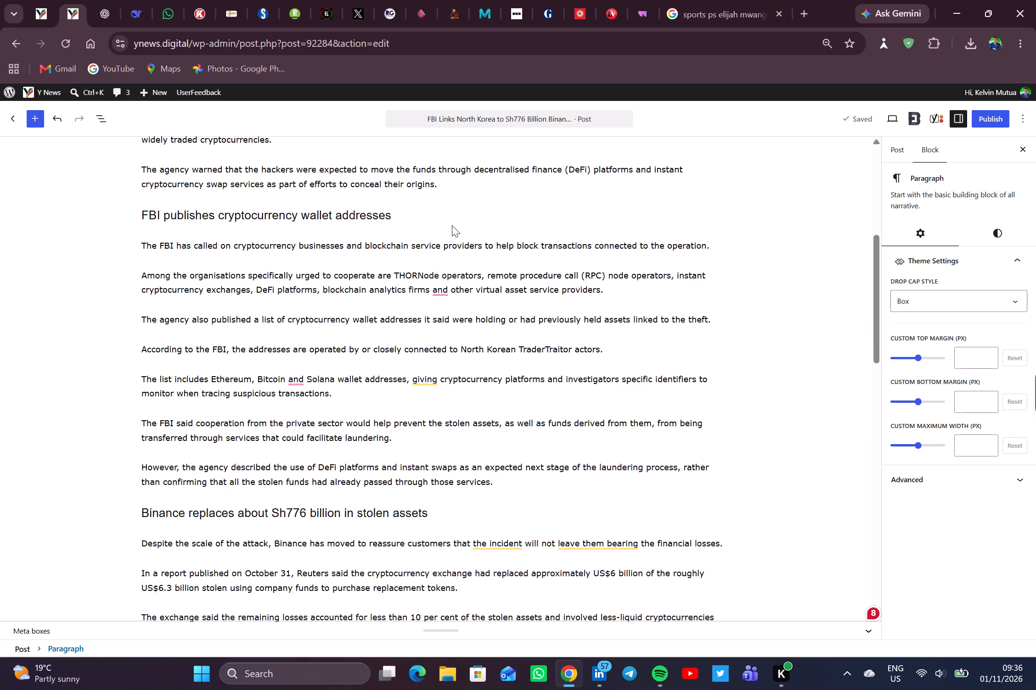
pyautogui.scroll(-2, 452, 225)
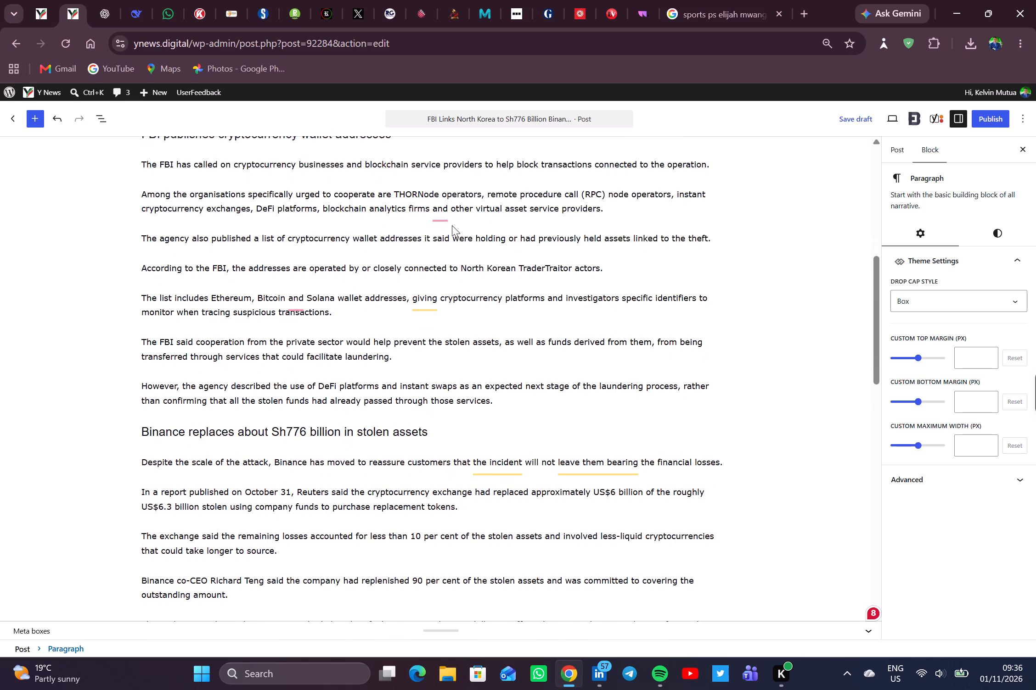
pyautogui.scroll(-2, 452, 225)
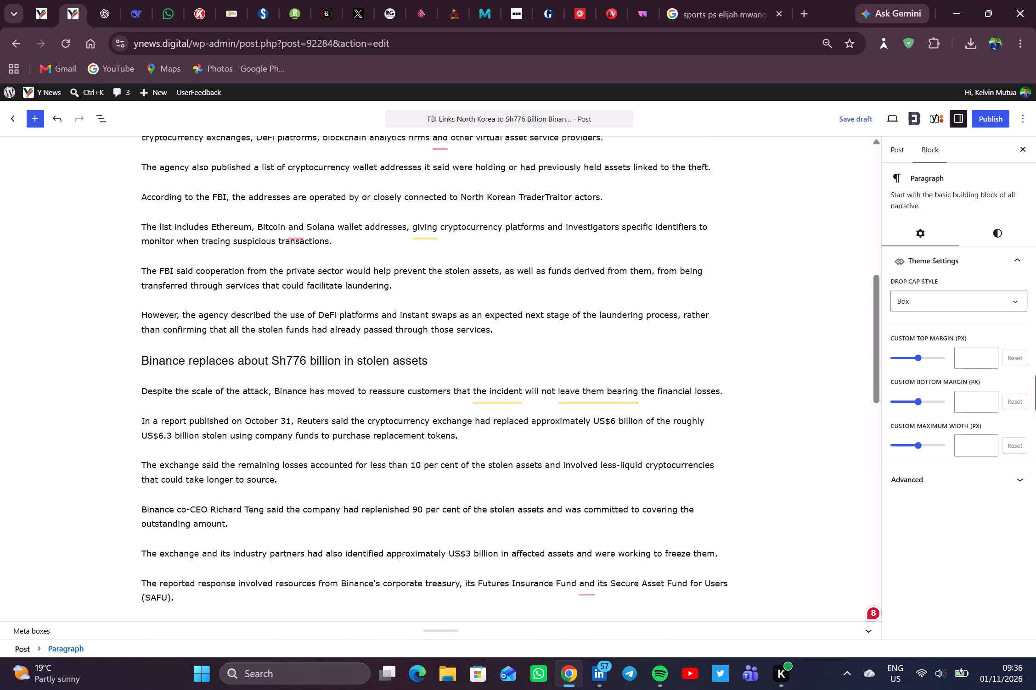
pyautogui.scroll(-3, 452, 225)
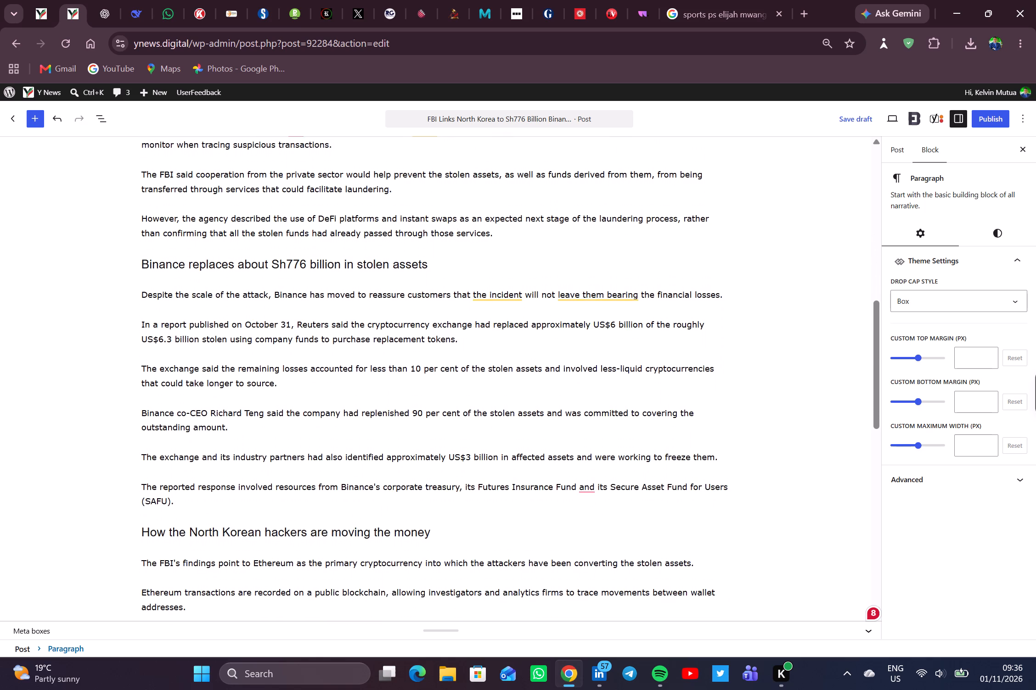
pyautogui.scroll(-2, 452, 225)
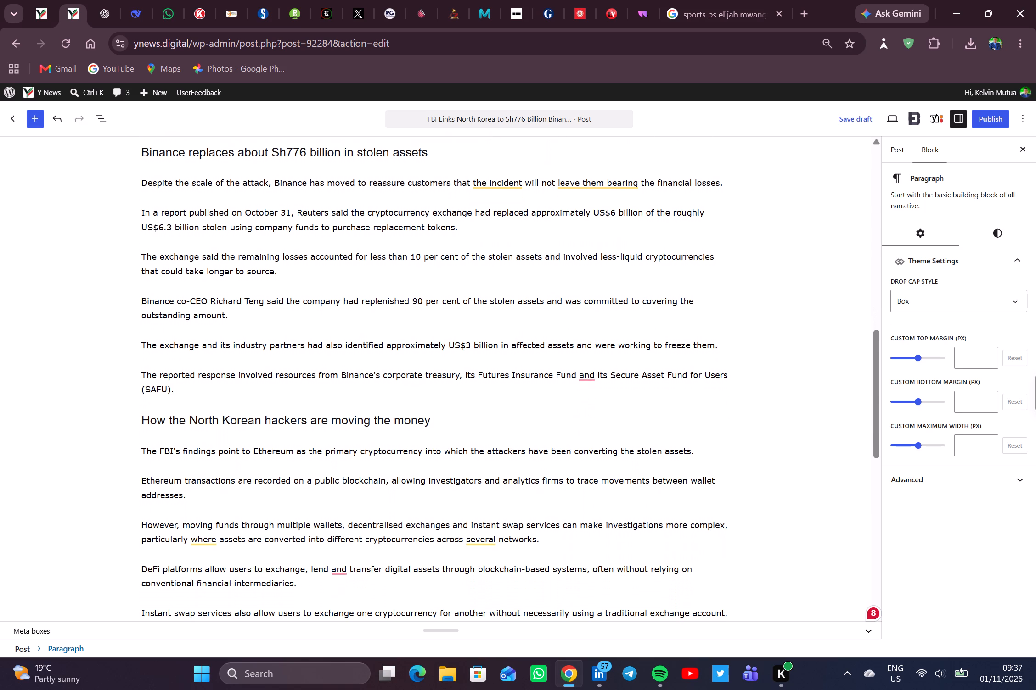
pyautogui.doubleClick(256, 184)
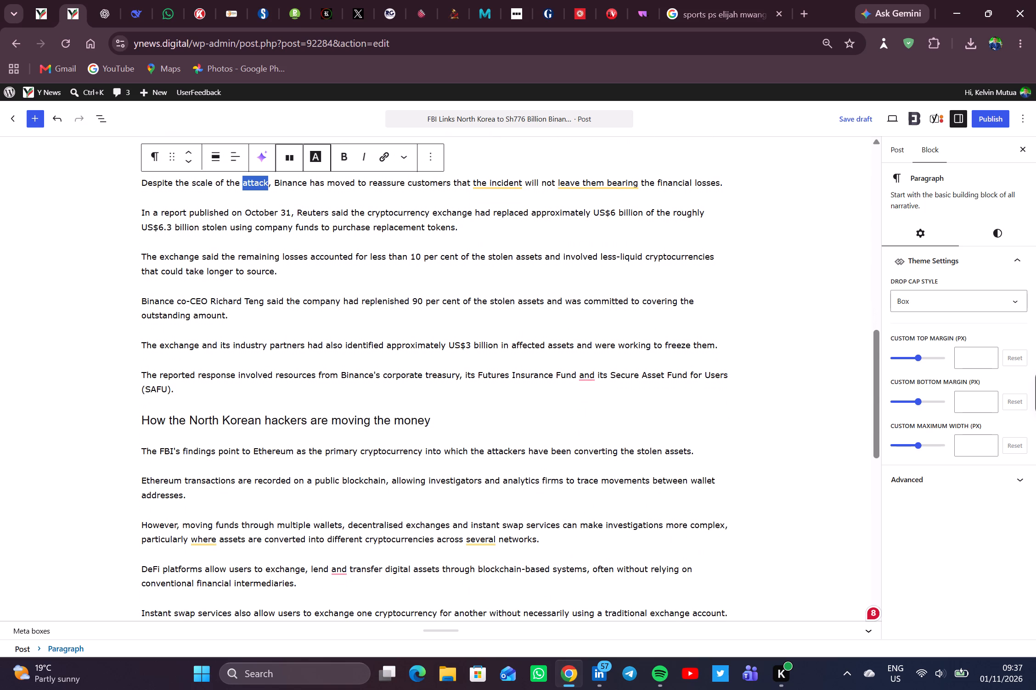
pyautogui.click(379, 150)
pyautogui.hotkey('ctrl', 'v')
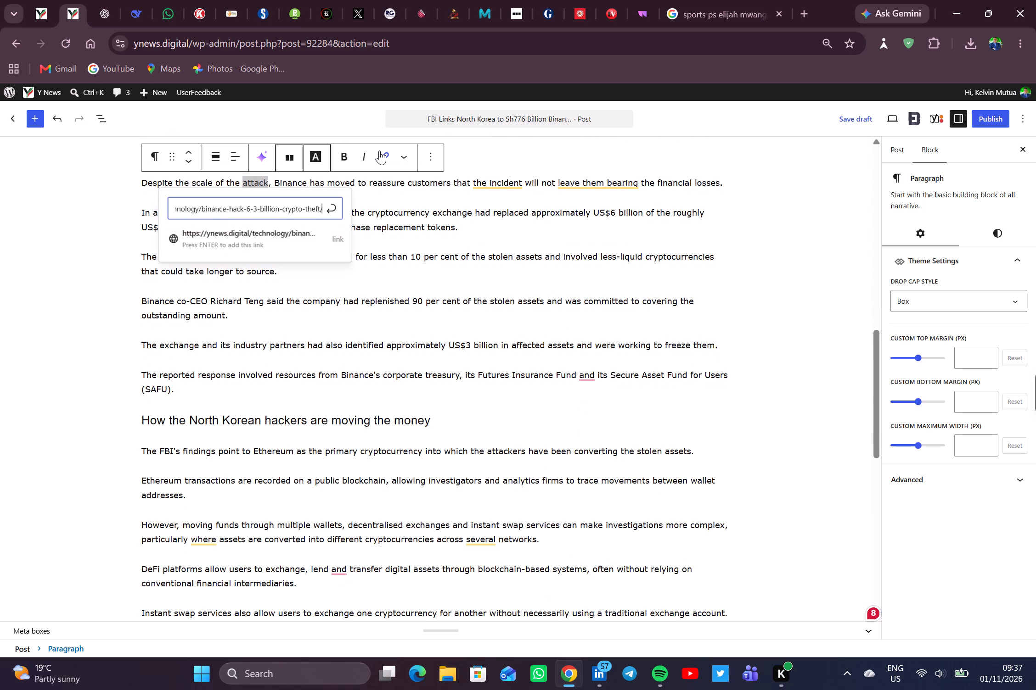
pyautogui.press('Return')
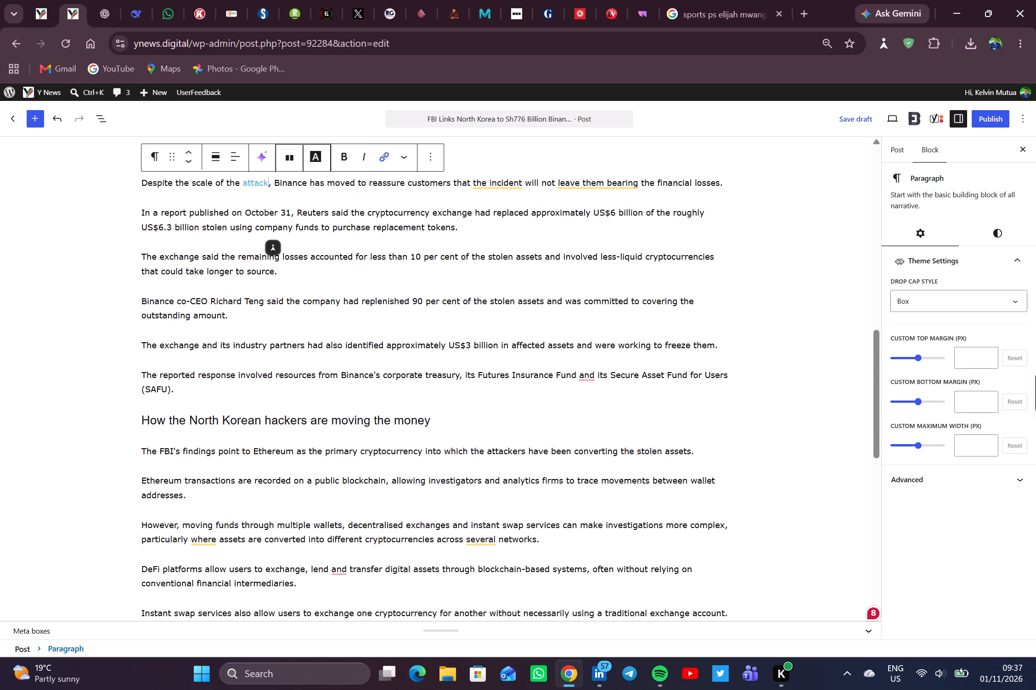
# Delete the post's closing paragraph beginning "For Binance, the immediate challenge is to complete the replacement".
pyautogui.scroll(-1, 385, 219)
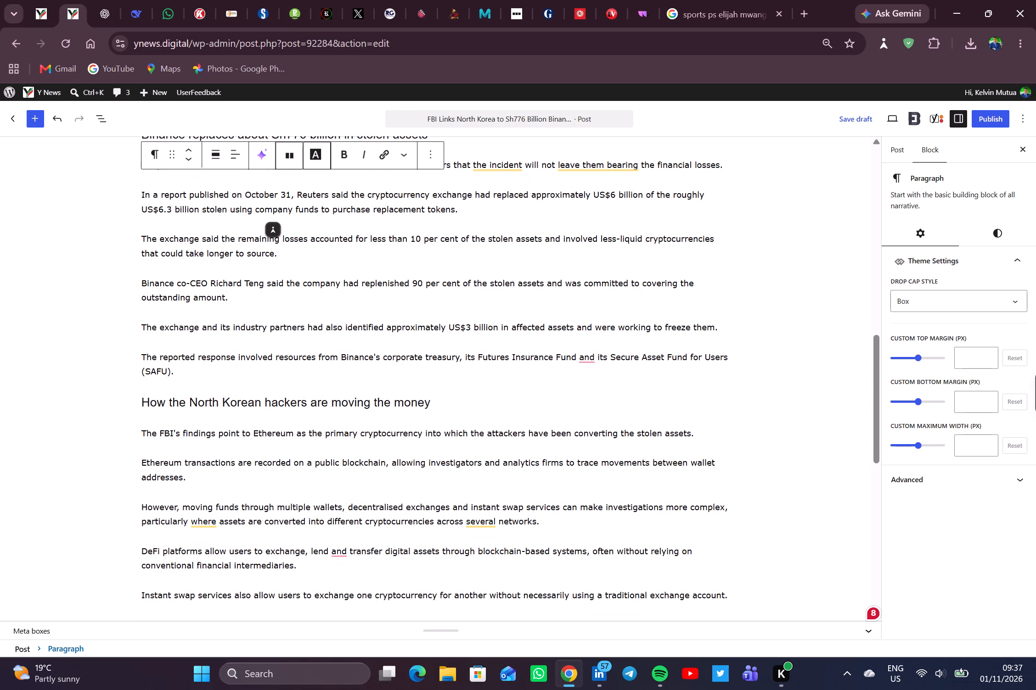
pyautogui.scroll(-1, 334, 286)
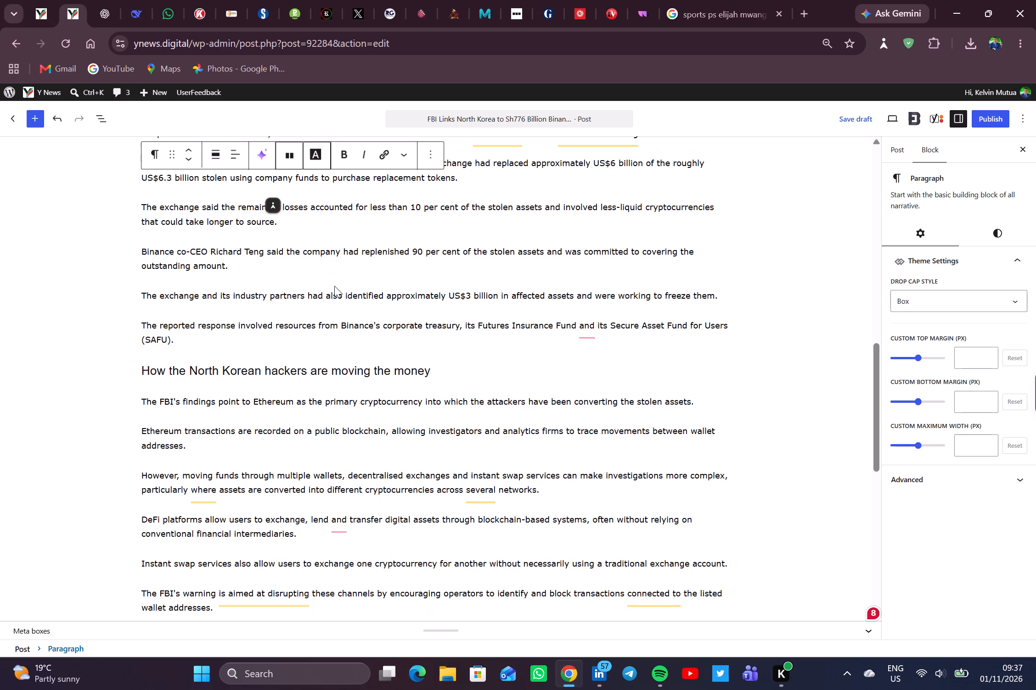
pyautogui.scroll(-1, 334, 286)
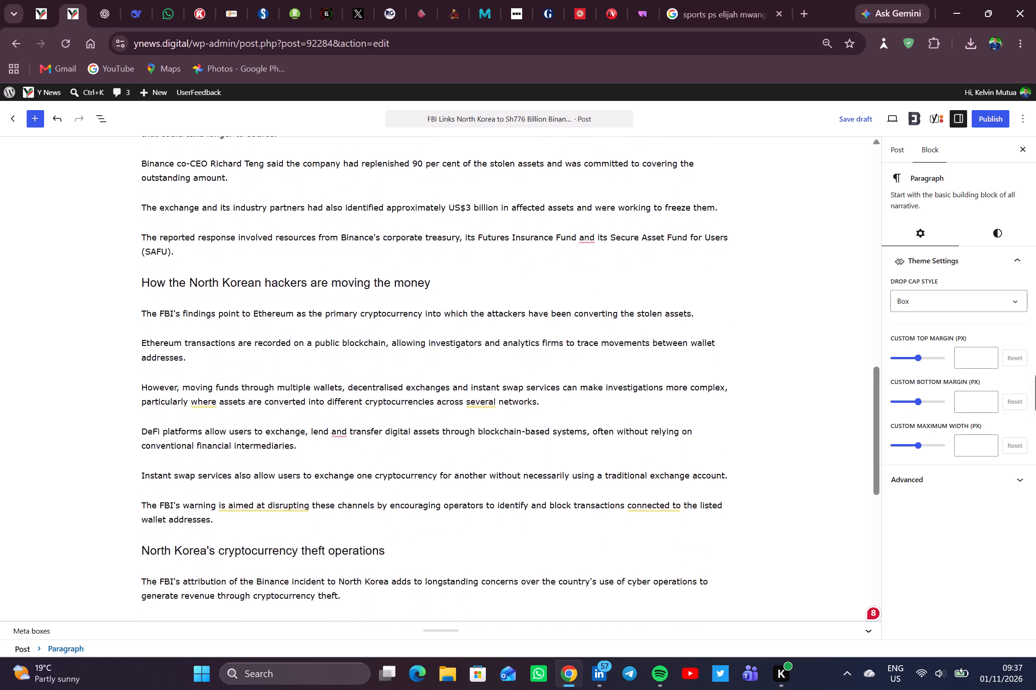
pyautogui.scroll(-1, 334, 286)
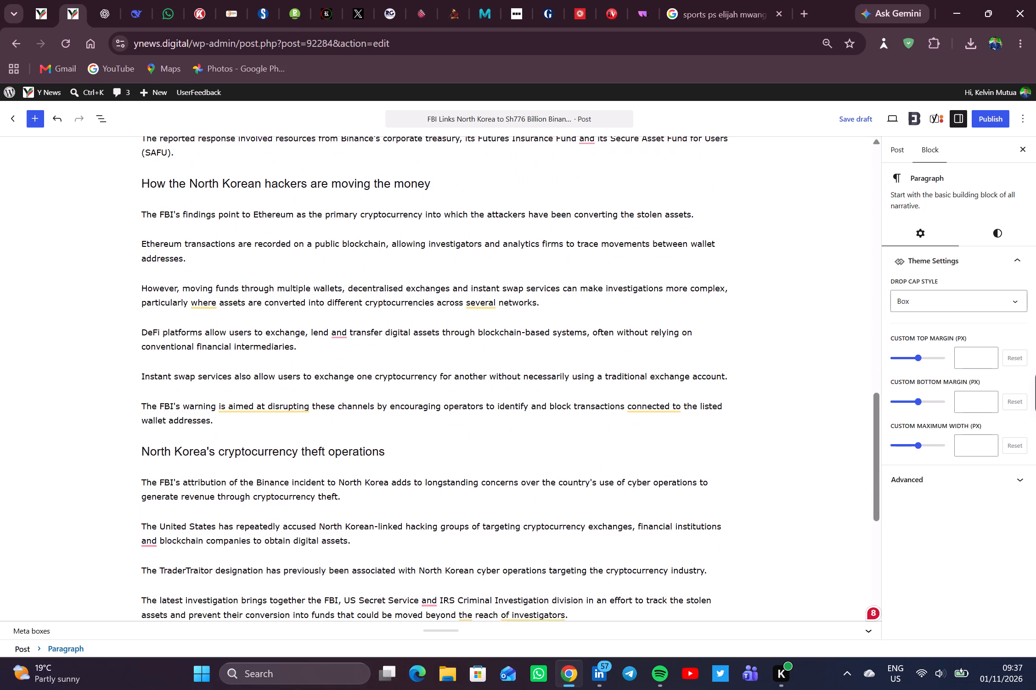
pyautogui.scroll(-2, 334, 286)
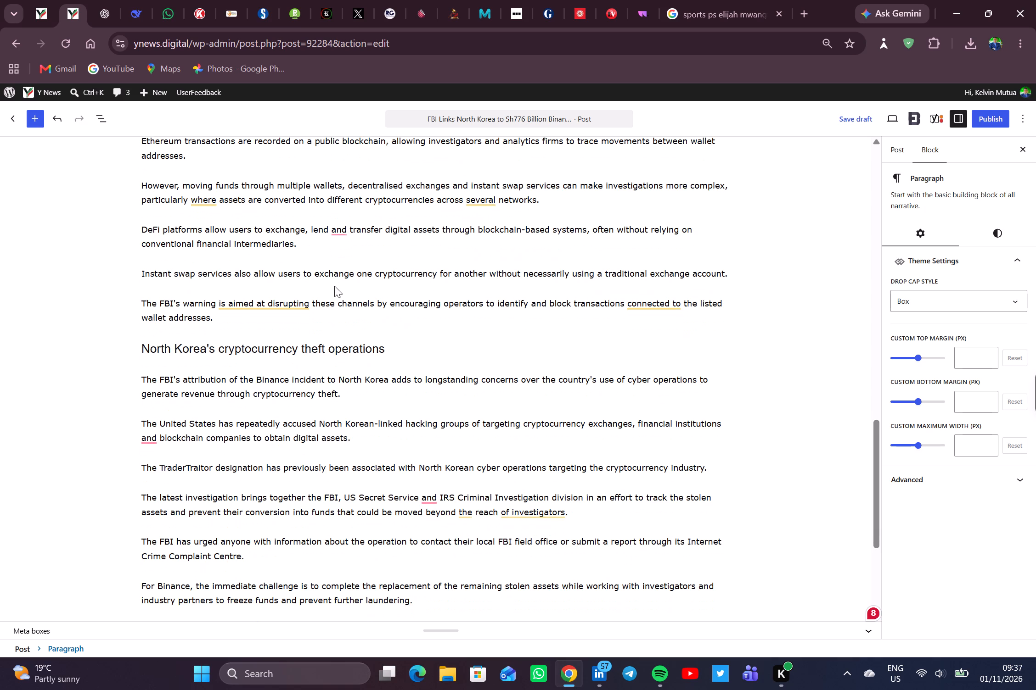
pyautogui.scroll(-2, 334, 286)
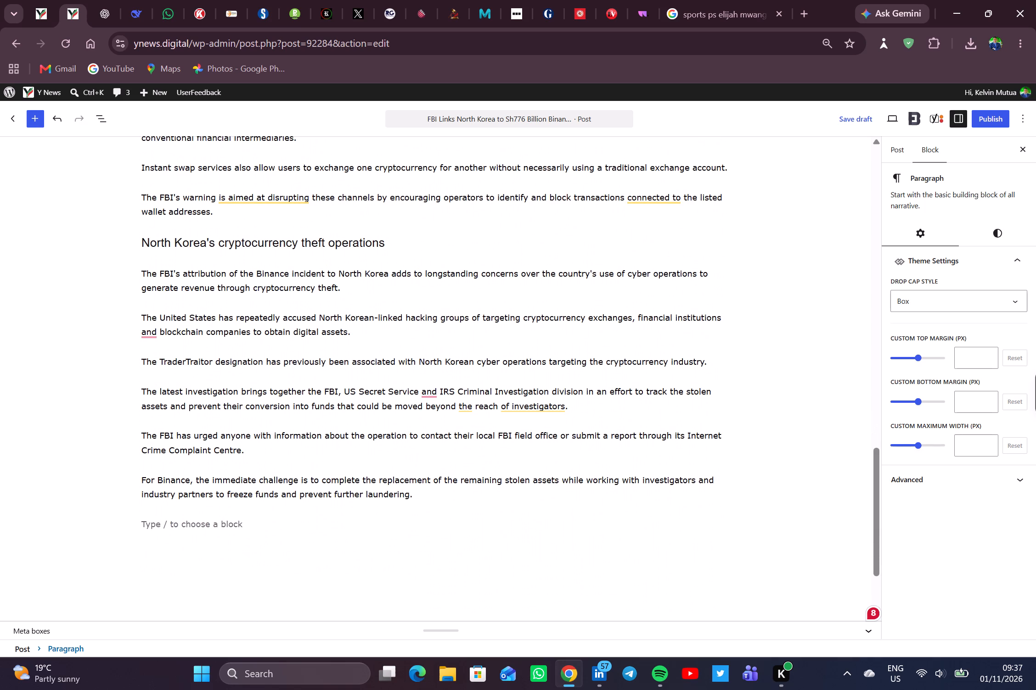
pyautogui.scroll(-1, 334, 286)
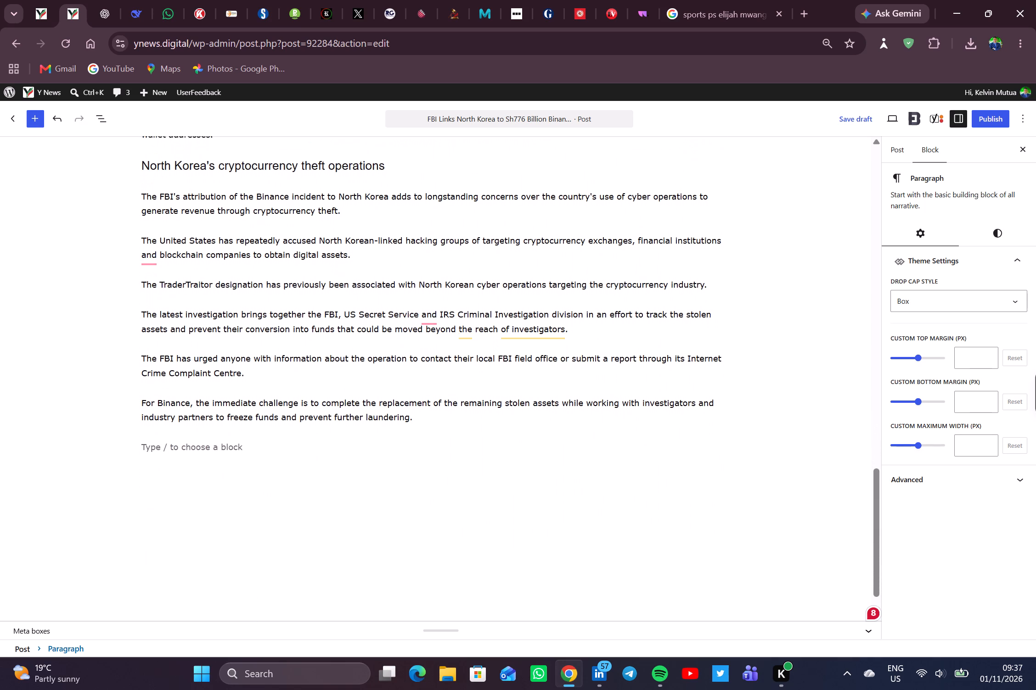
pyautogui.scroll(-1, 334, 286)
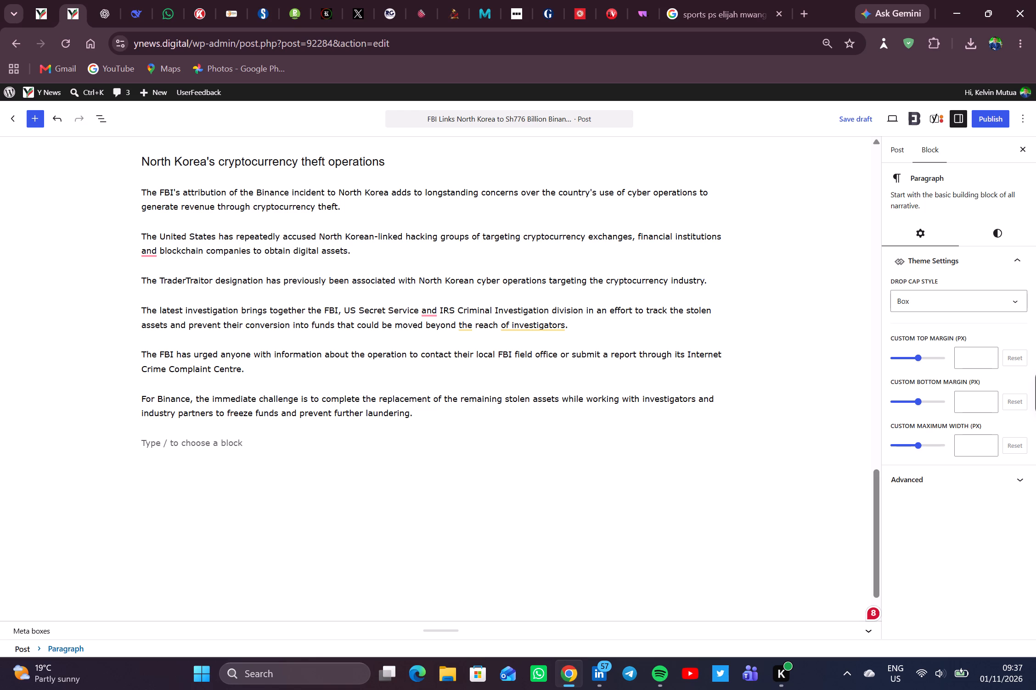
pyautogui.tripleClick(344, 401)
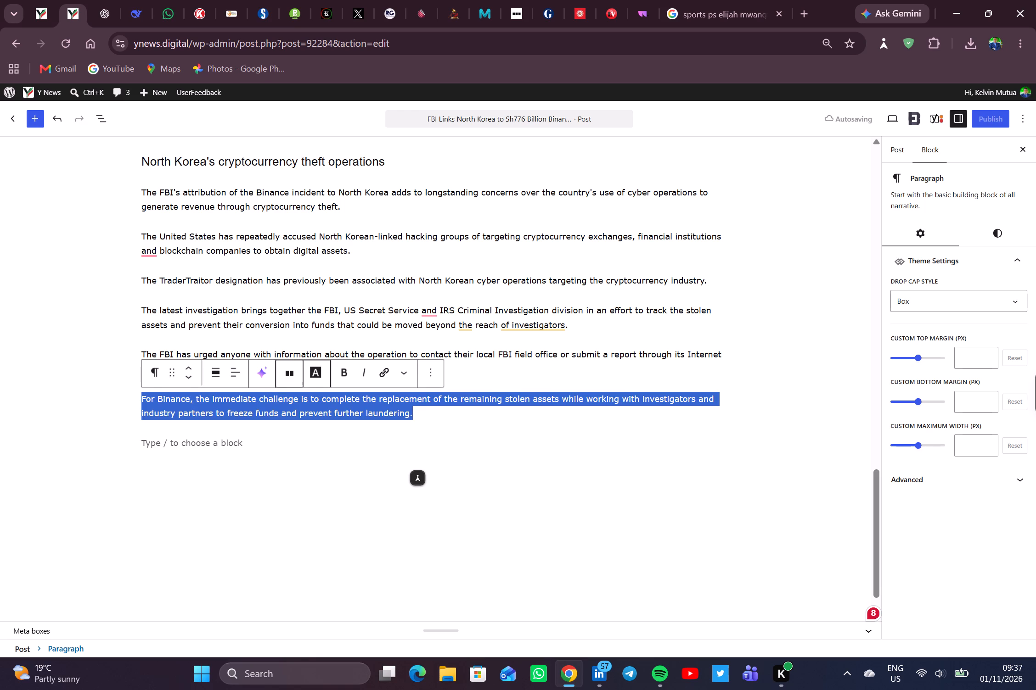
pyautogui.press('BackSpace')
pyautogui.press('BackSpace')
# Set the post's Yoast SEO focus keyphrase to "binance".
pyautogui.scroll(1, 389, 463)
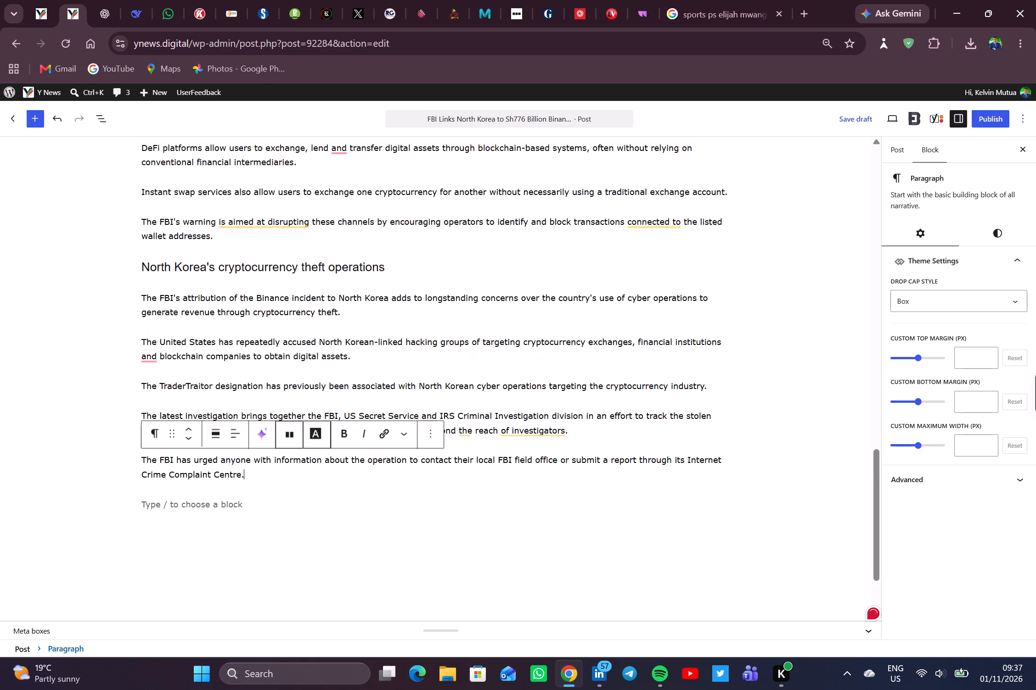
pyautogui.click(373, 628)
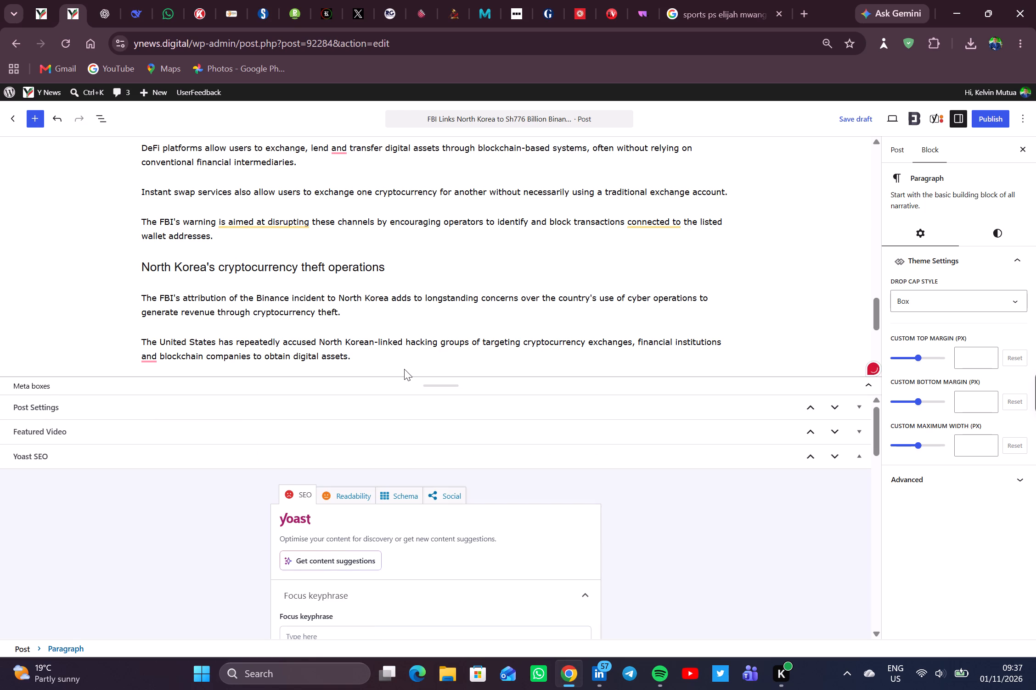
pyautogui.scroll(-1, 391, 535)
pyautogui.click(368, 528)
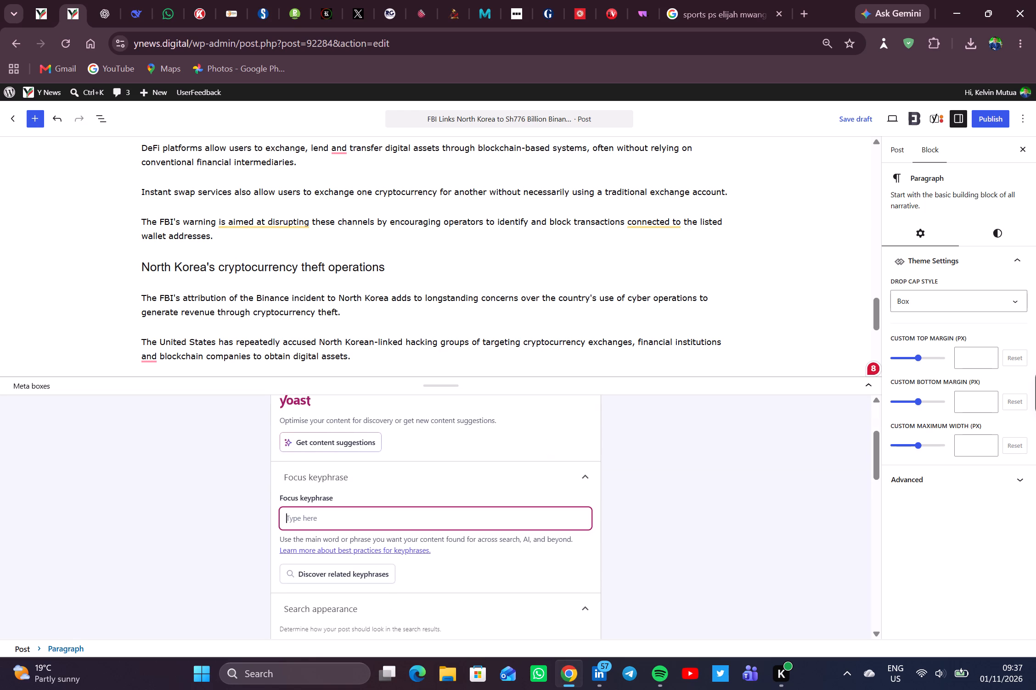
pyautogui.write('binan')
pyautogui.write('ce')
pyautogui.scroll(-2, 428, 500)
pyautogui.scroll(-1, 339, 445)
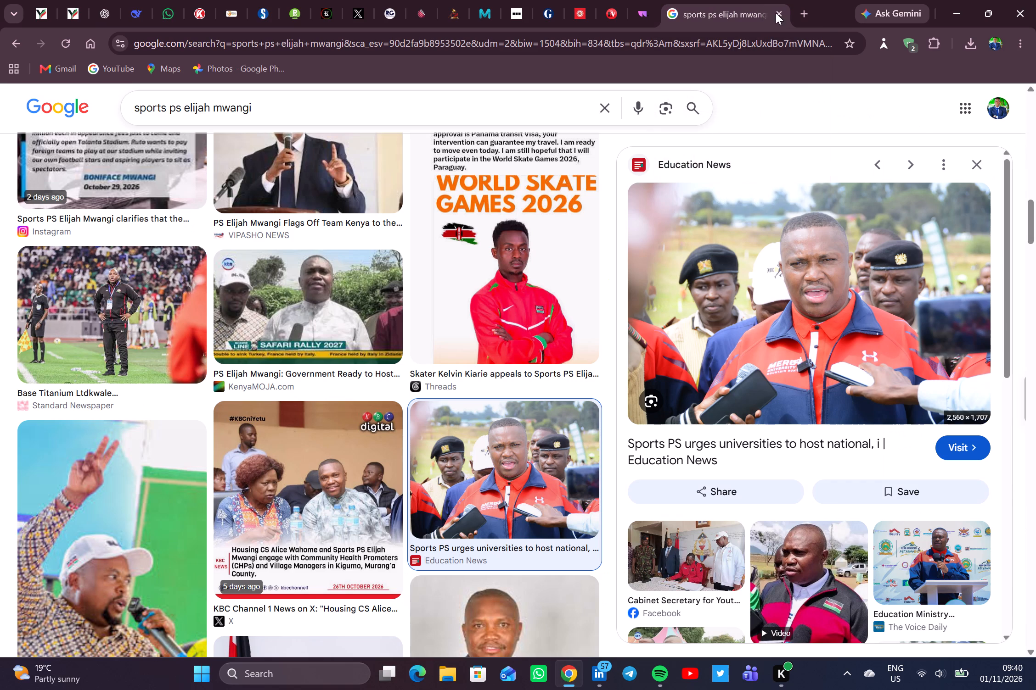
pyautogui.click(777, 13)
pyautogui.click(676, 17)
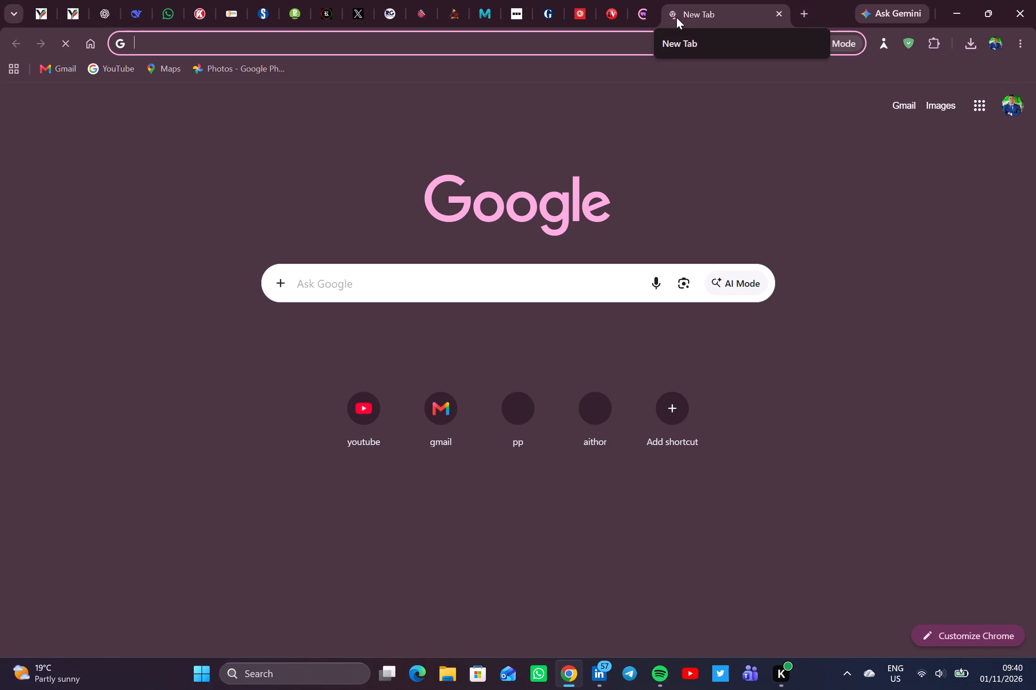
pyautogui.write('FBI BIN')
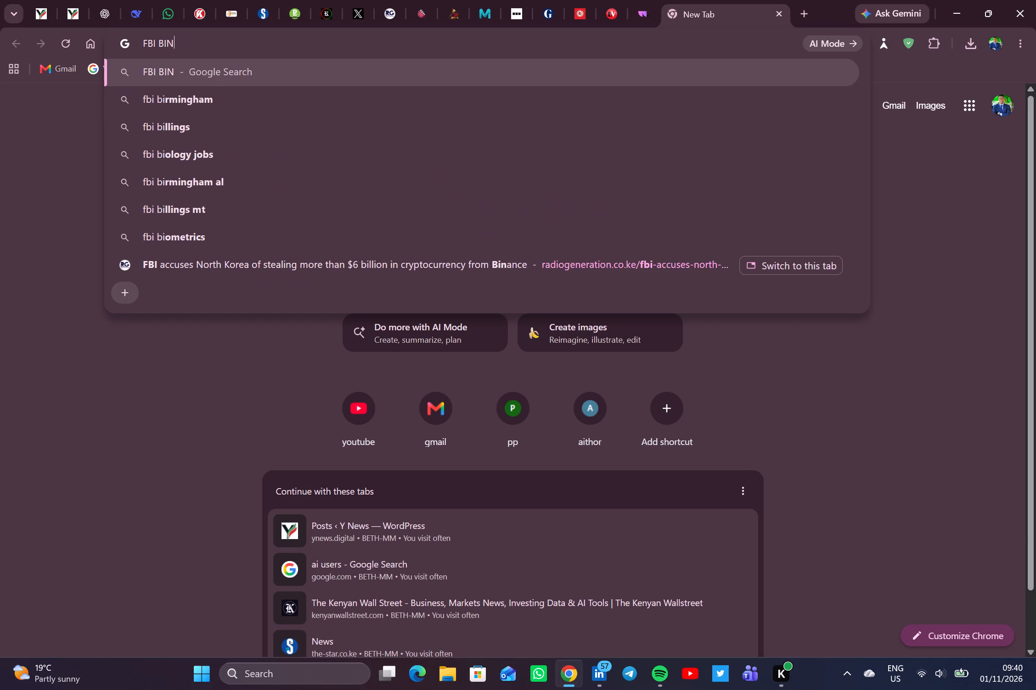
pyautogui.press('BackSpace')
pyautogui.press('BackSpace')
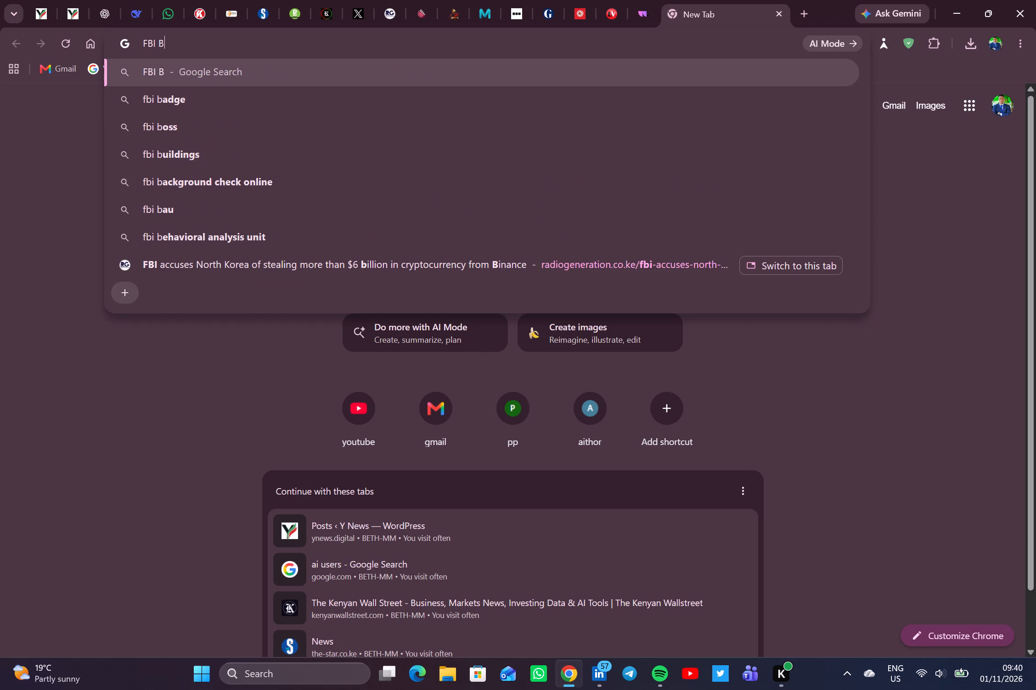
pyautogui.write('inance north korea')
pyautogui.press('Return')
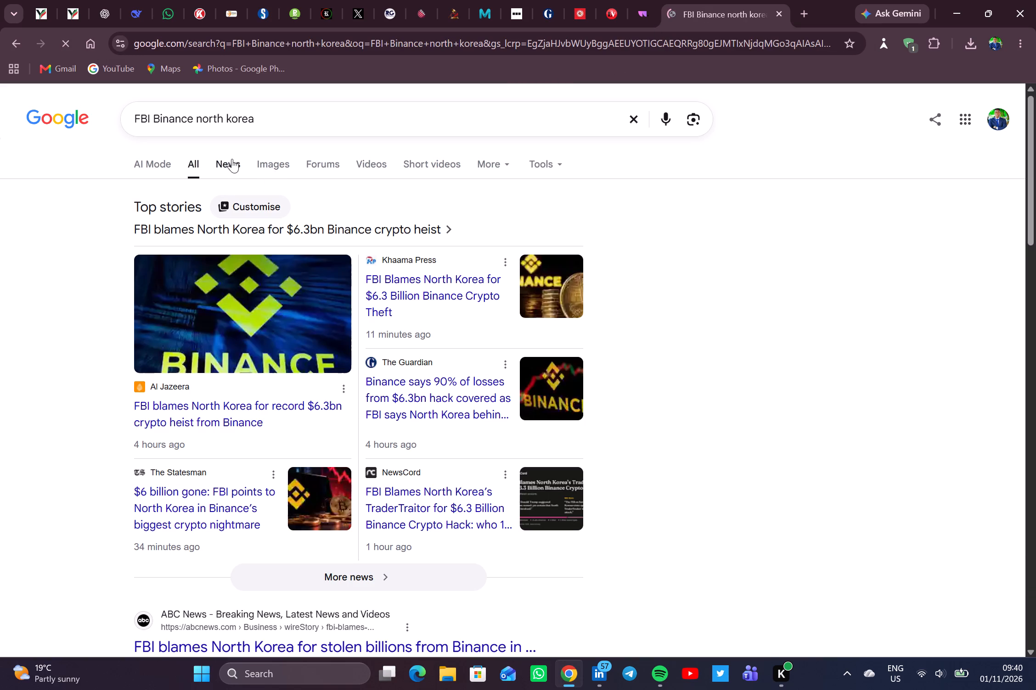
pyautogui.click(288, 160)
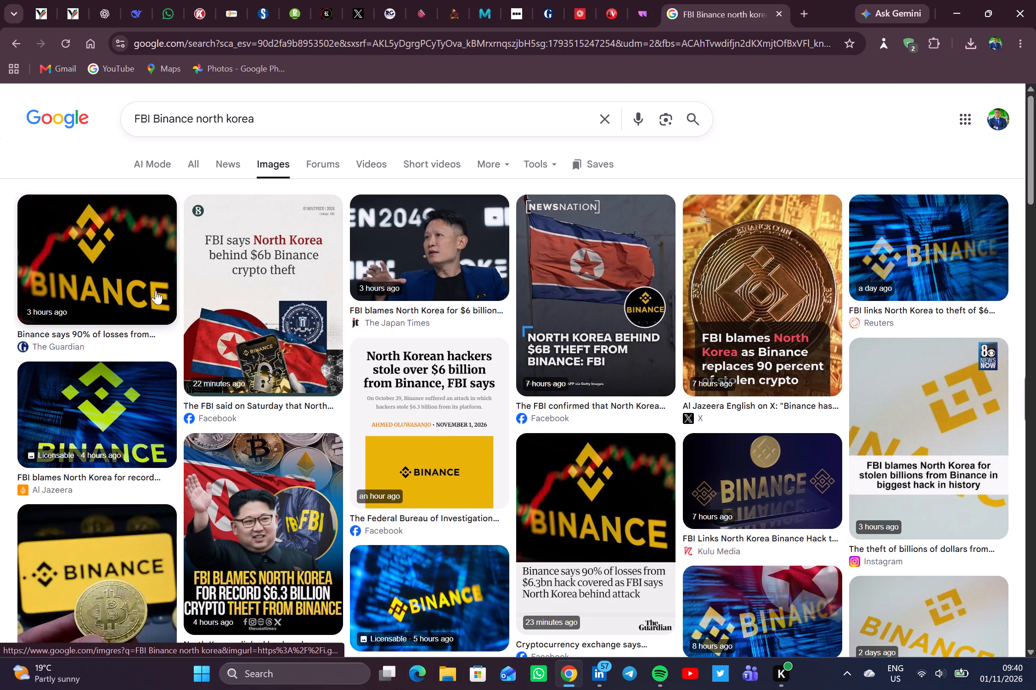
# Browse the image results for a featured image, previewing the Kulu Media, SBS News and RTE Binance pictures.
pyautogui.scroll(-1, 321, 422)
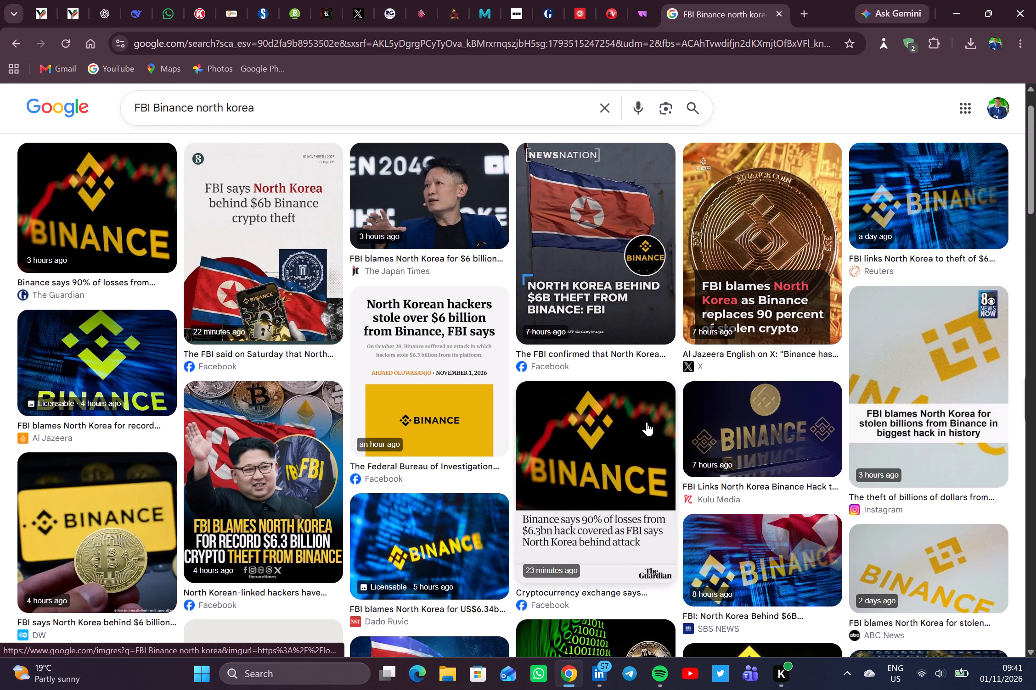
pyautogui.click(736, 427)
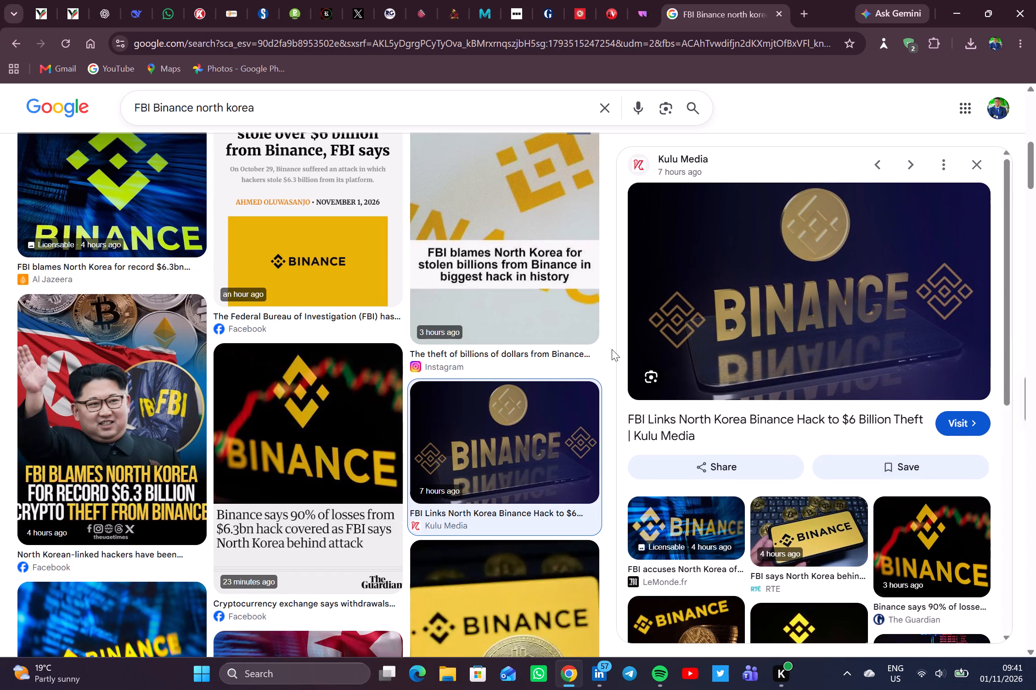
pyautogui.scroll(-4, 329, 379)
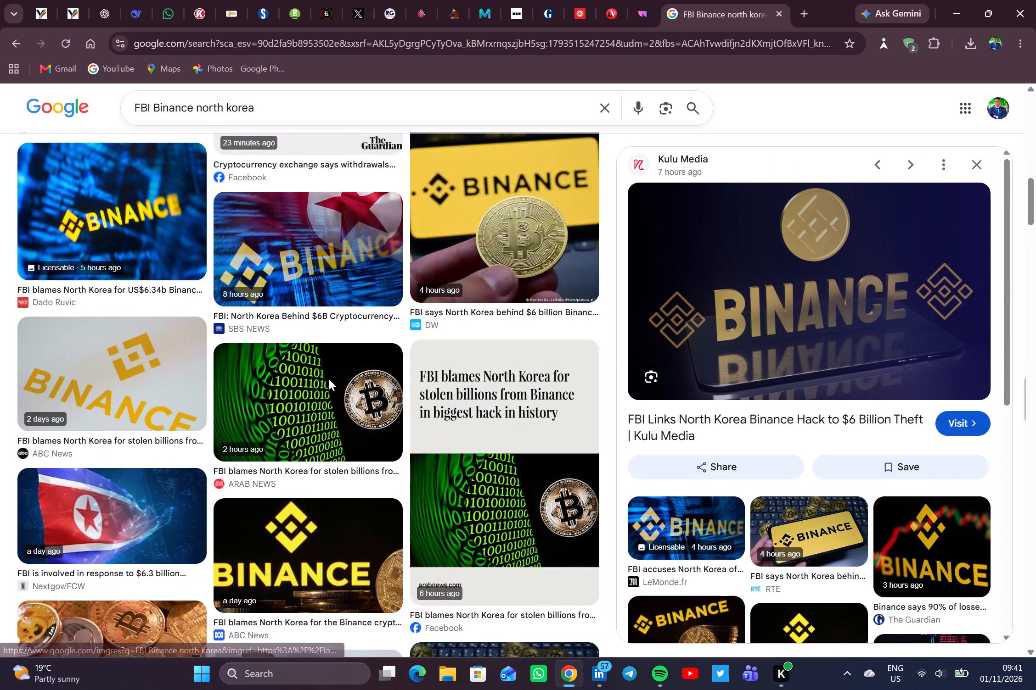
pyautogui.scroll(-1, 329, 379)
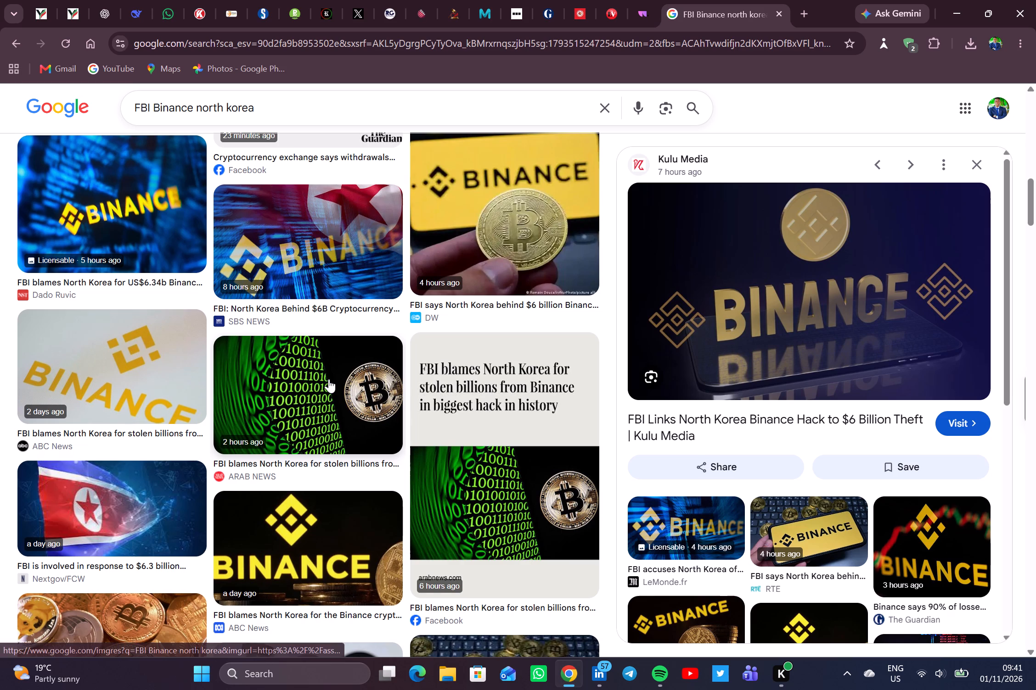
pyautogui.click(317, 271)
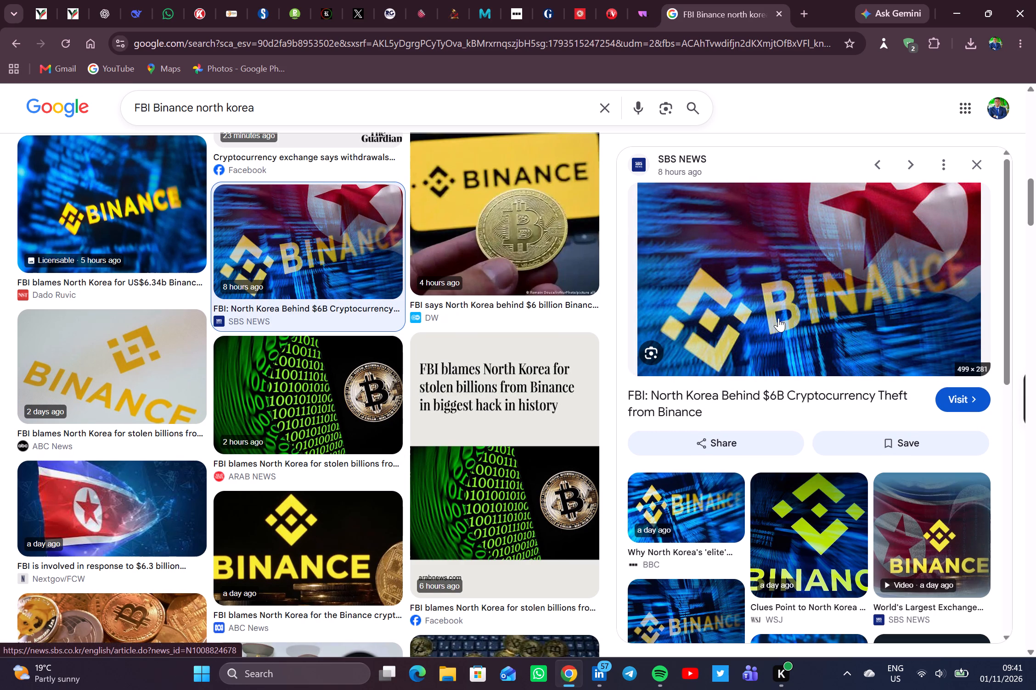
pyautogui.scroll(-1, 494, 354)
pyautogui.scroll(1, 494, 354)
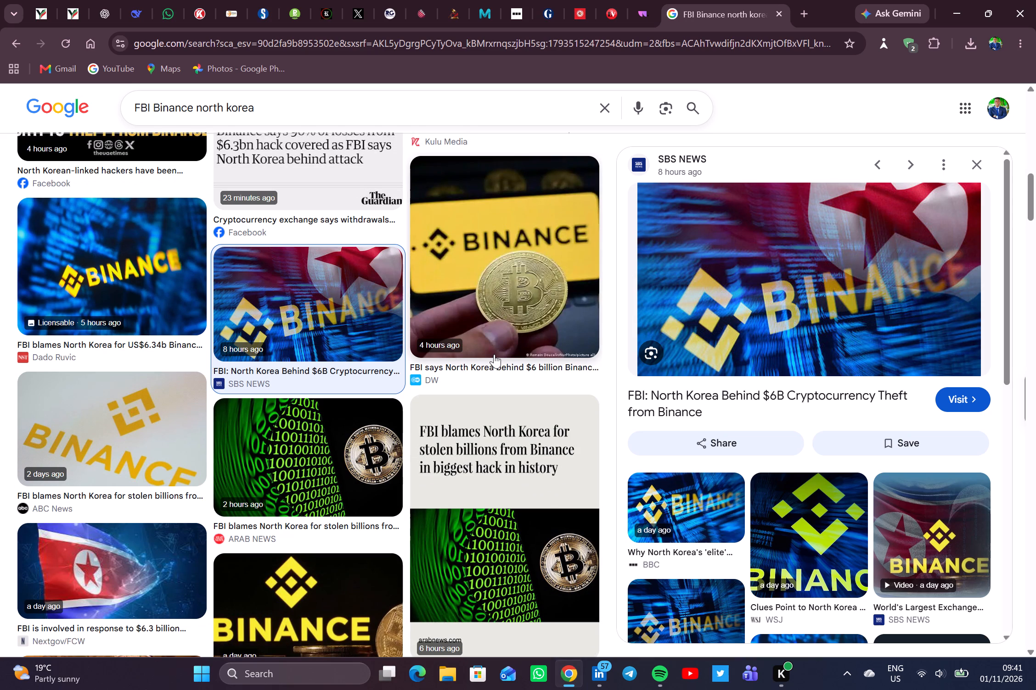
pyautogui.scroll(-2, 494, 354)
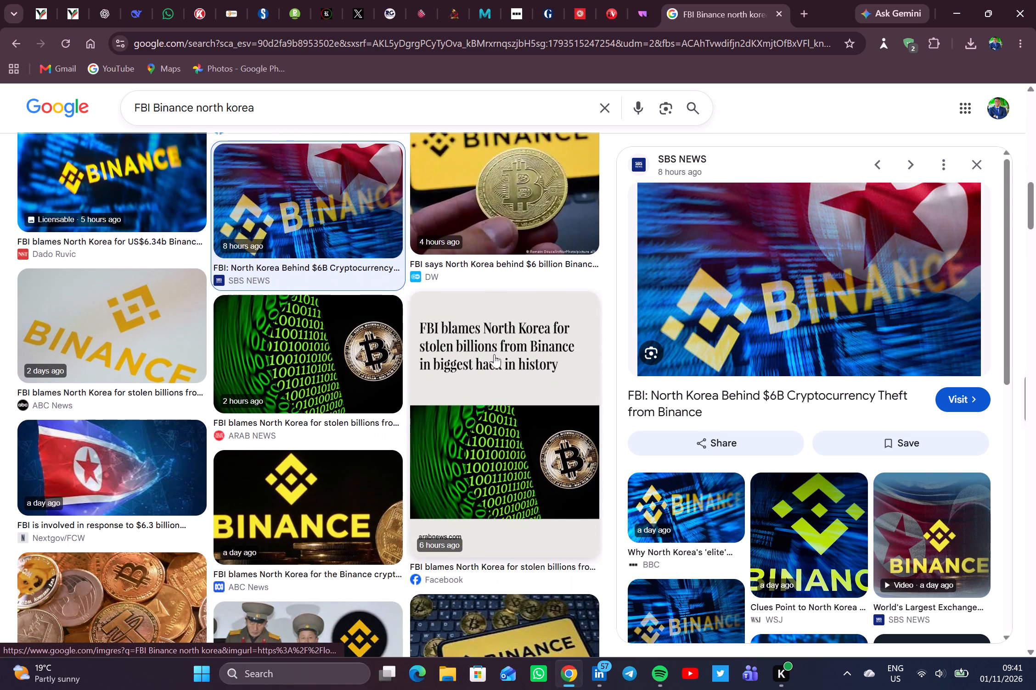
pyautogui.scroll(-3, 494, 354)
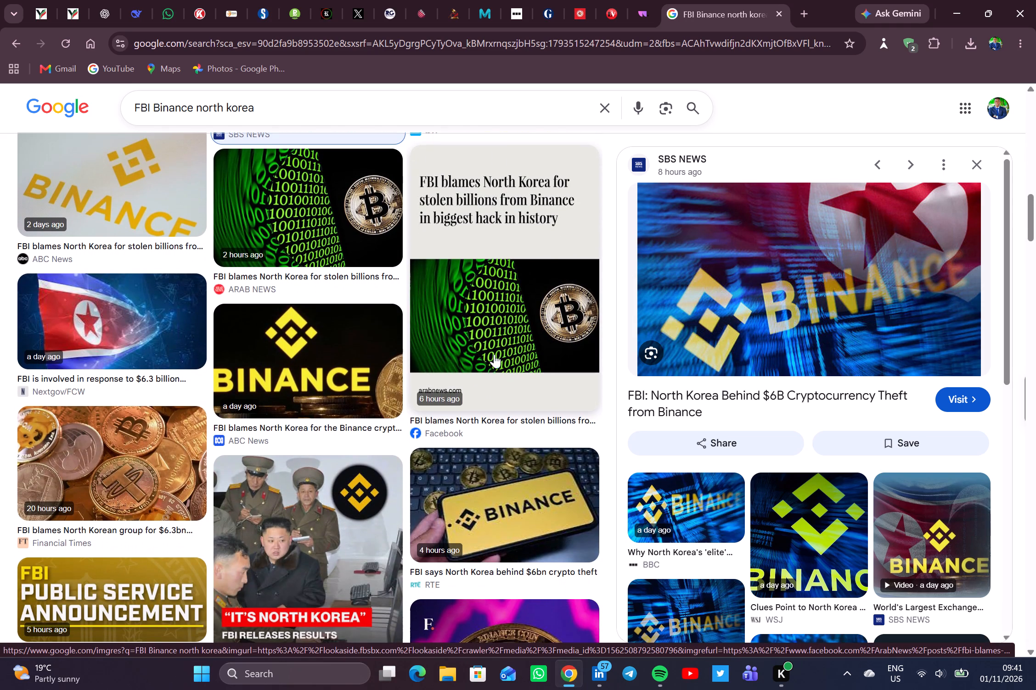
pyautogui.scroll(-2, 494, 354)
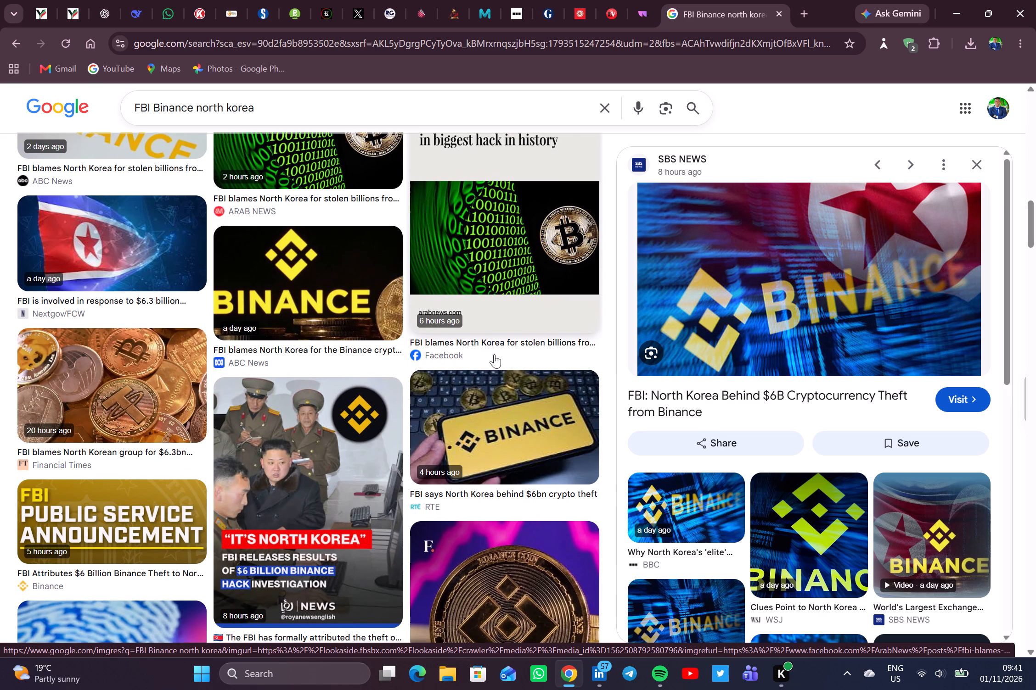
pyautogui.scroll(-1, 494, 354)
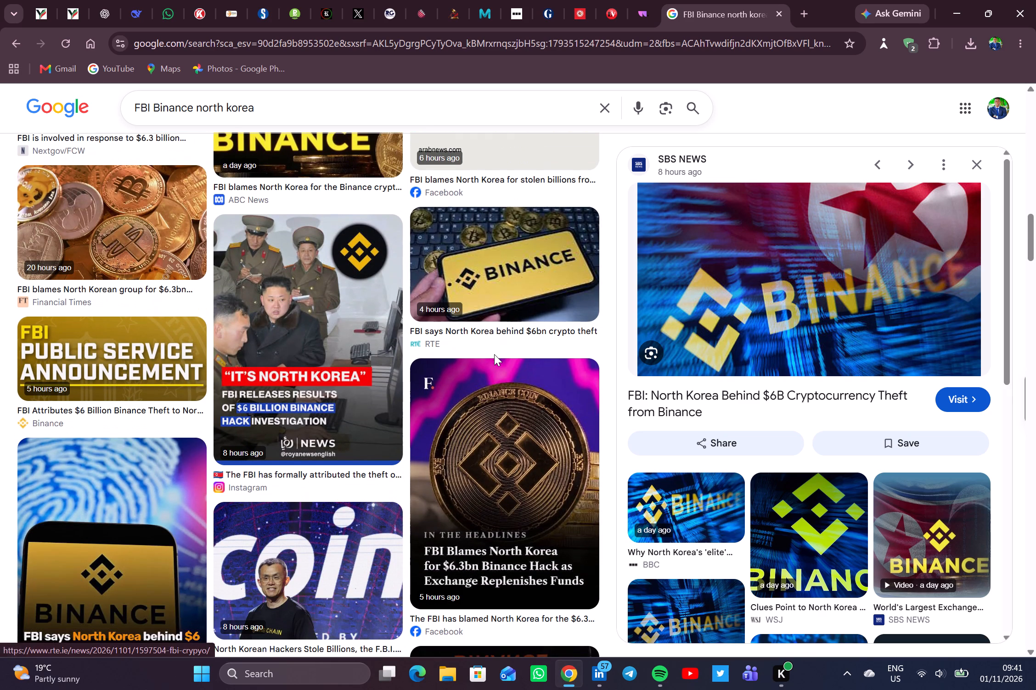
pyautogui.scroll(-1, 481, 318)
pyautogui.click(494, 261)
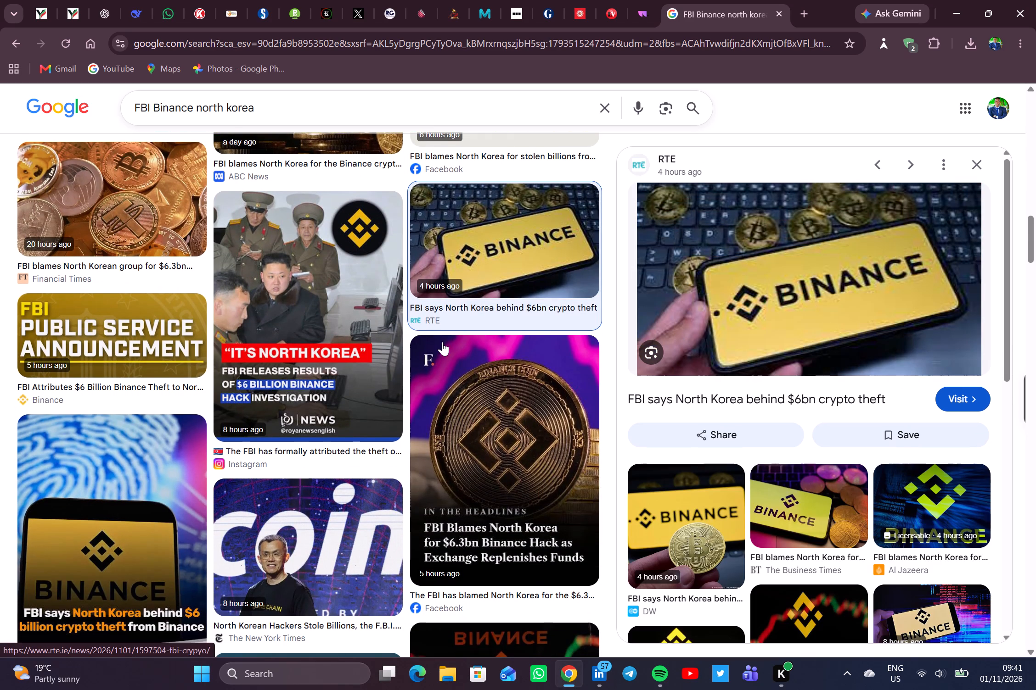
# Look through further image results and preview the Yahoo and Guardian Binance pictures as featured-image candidates.
pyautogui.scroll(-3, 440, 343)
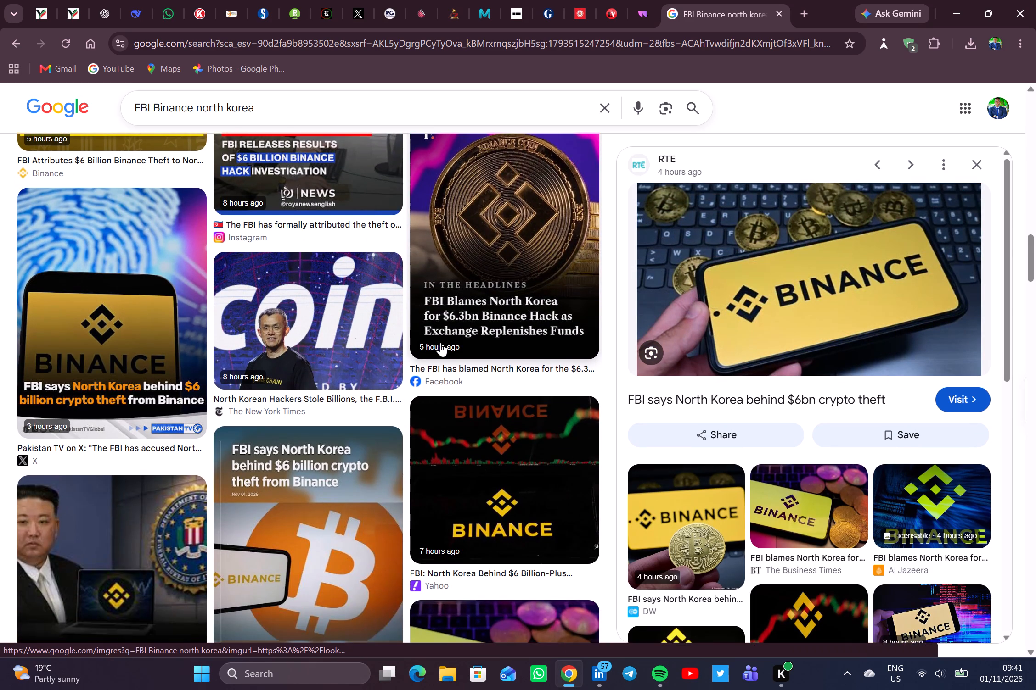
pyautogui.scroll(-2, 440, 343)
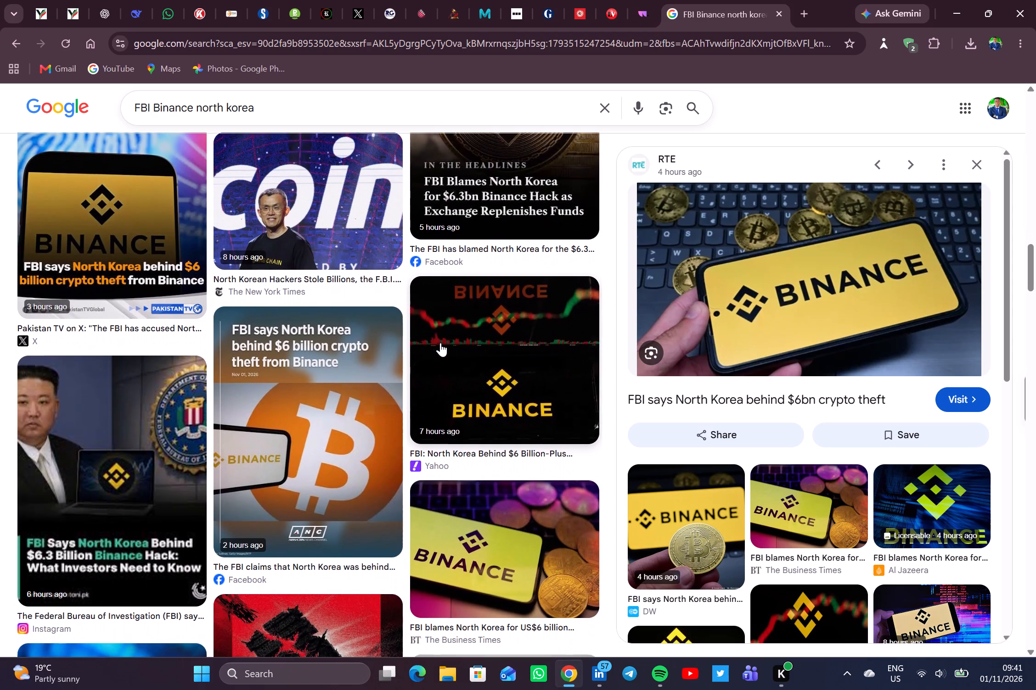
pyautogui.scroll(-2, 440, 343)
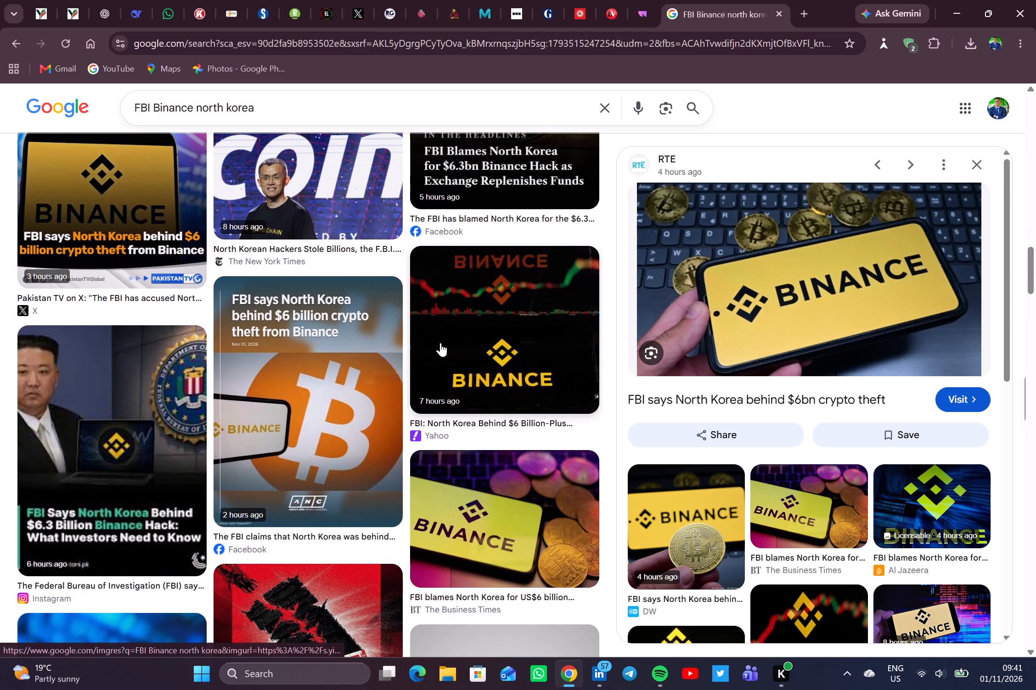
pyautogui.click(460, 332)
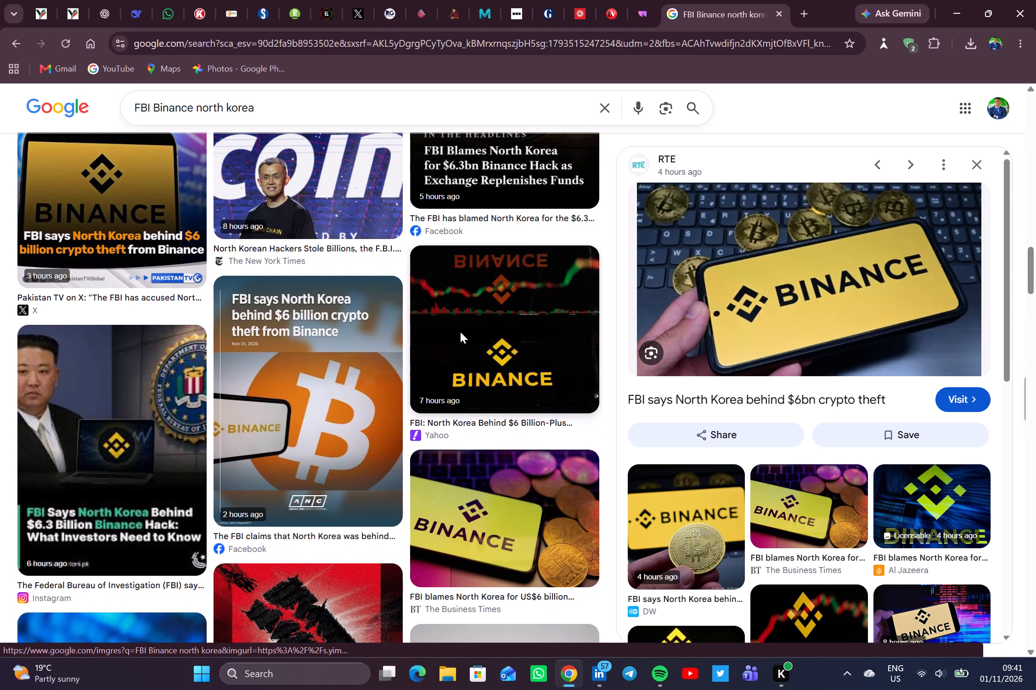
pyautogui.hscroll(1, 494, 423)
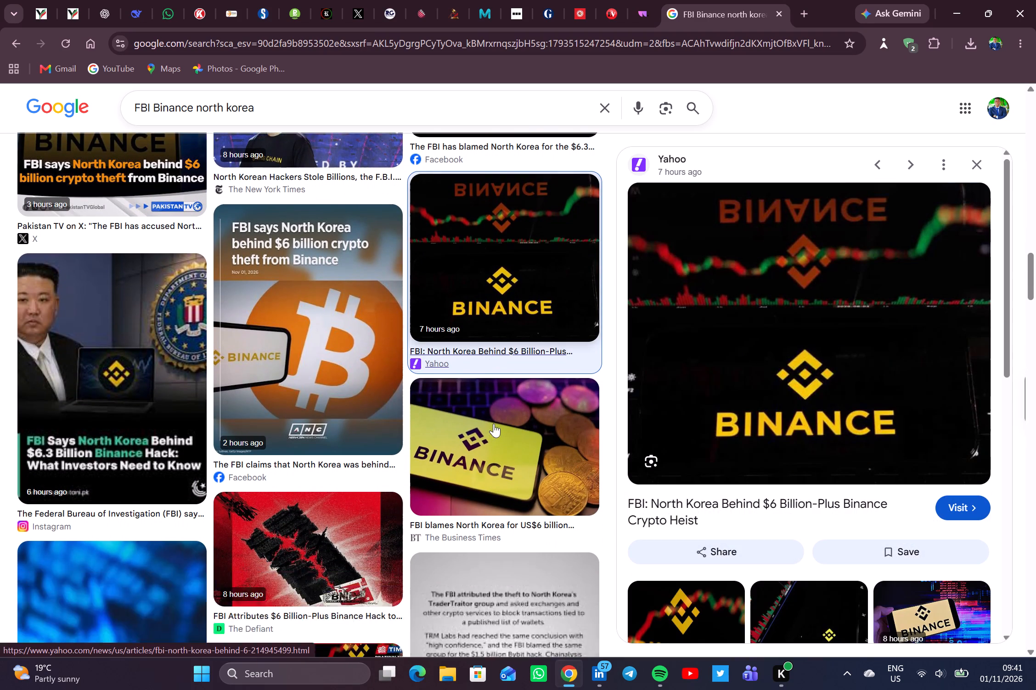
pyautogui.hscroll(2, 494, 423)
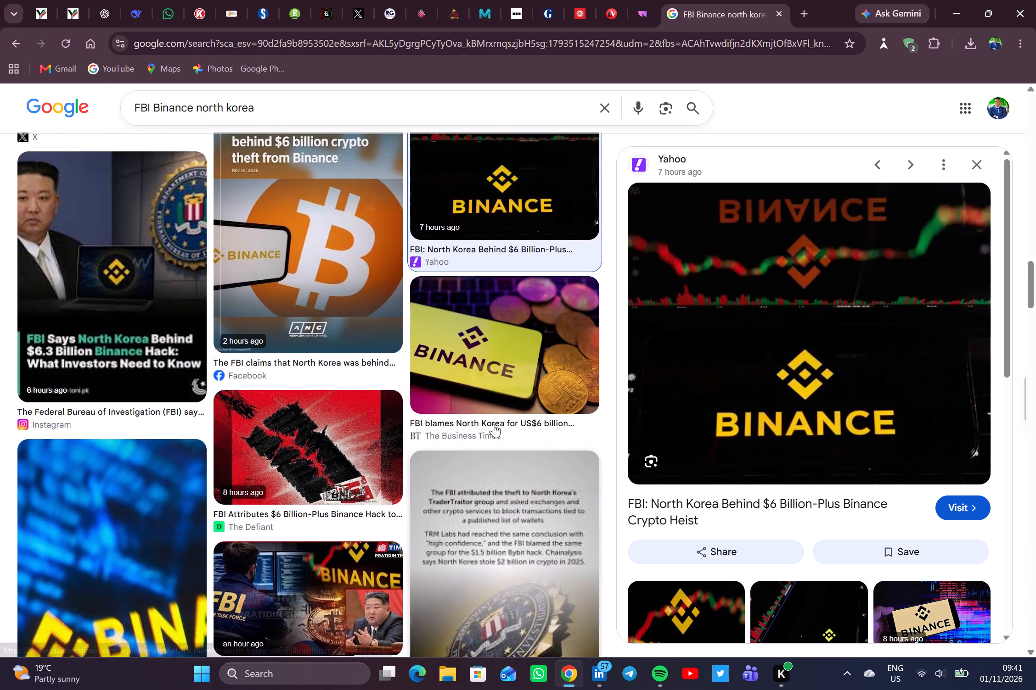
pyautogui.hscroll(1, 494, 423)
pyautogui.scroll(18, 494, 423)
pyautogui.scroll(5, 494, 423)
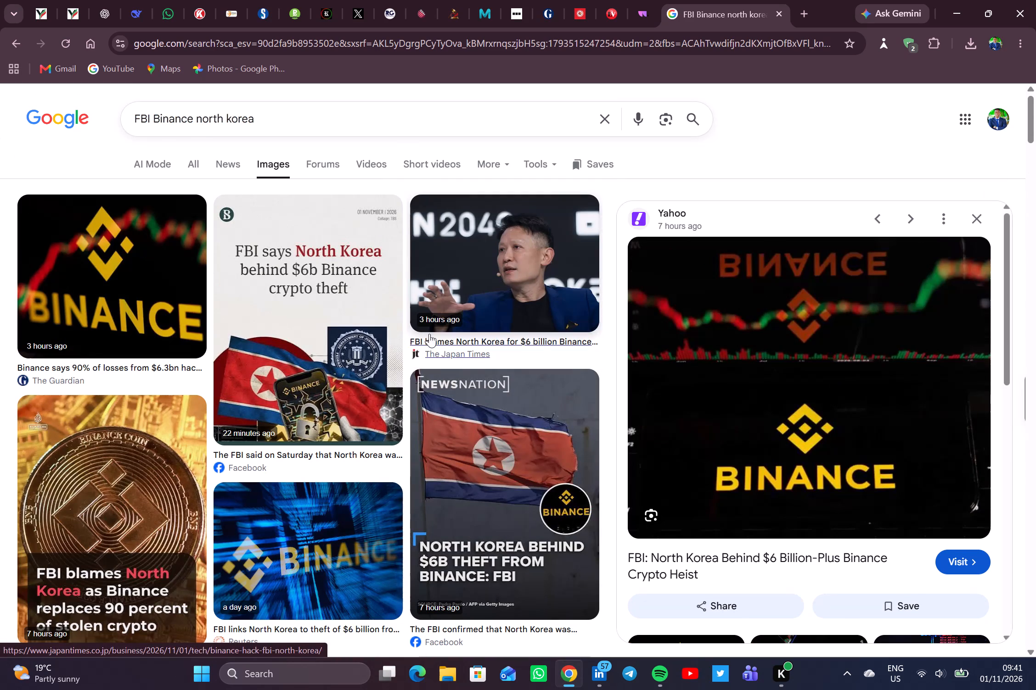
pyautogui.scroll(-1, 385, 337)
pyautogui.click(145, 283)
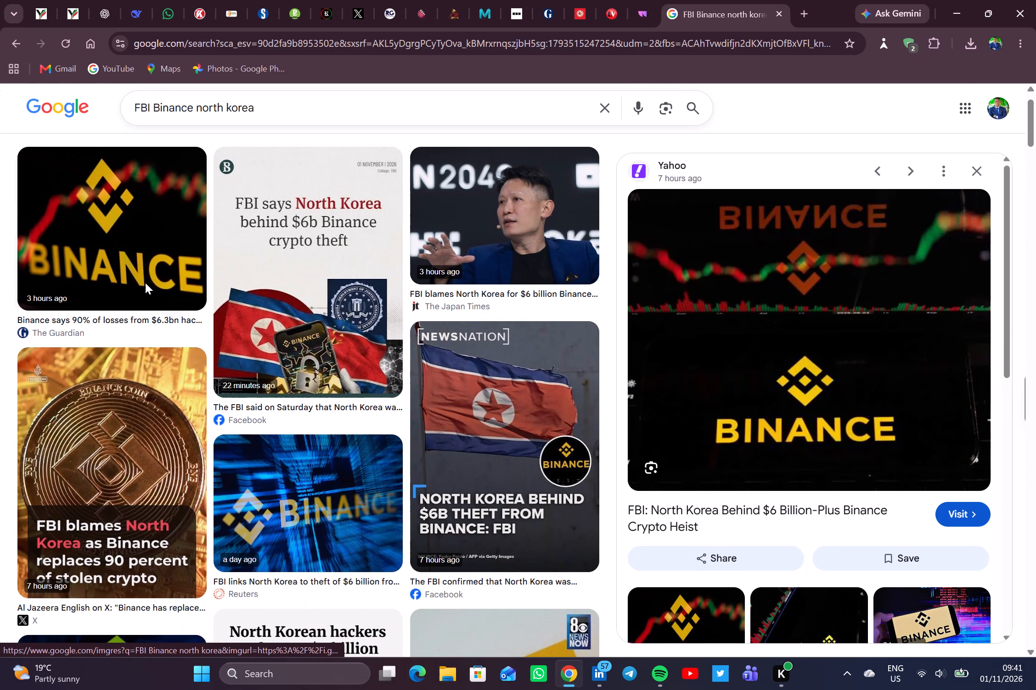
# Save the Kulu Media Binance image to Downloads as "binance-FBI-North-korea-y-news".
pyautogui.scroll(-1, 453, 435)
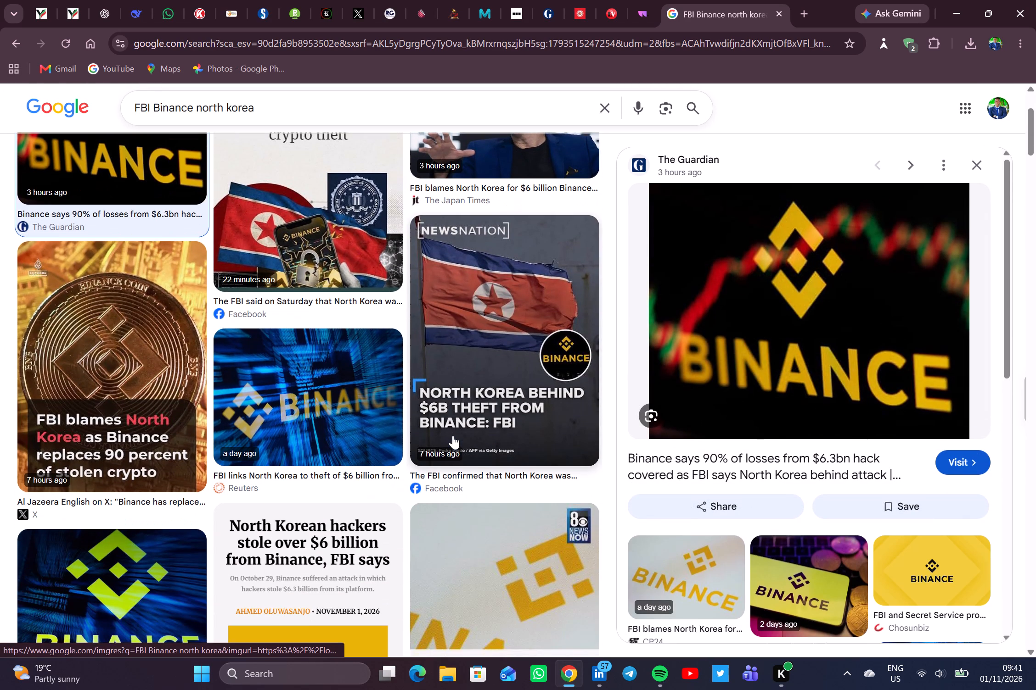
pyautogui.scroll(-1, 453, 435)
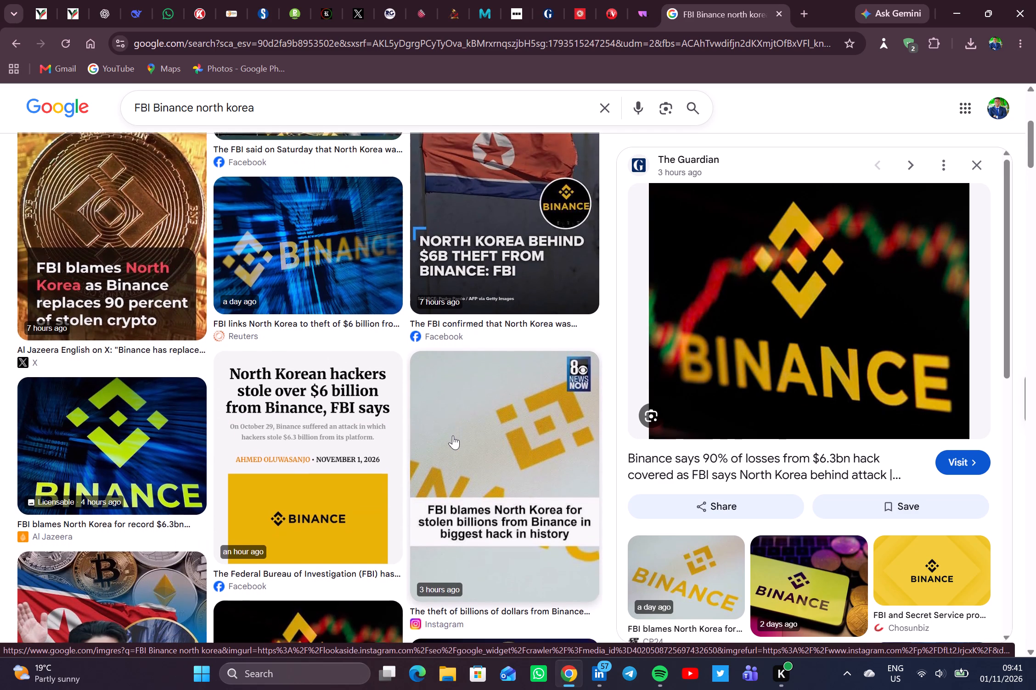
pyautogui.scroll(-1, 453, 435)
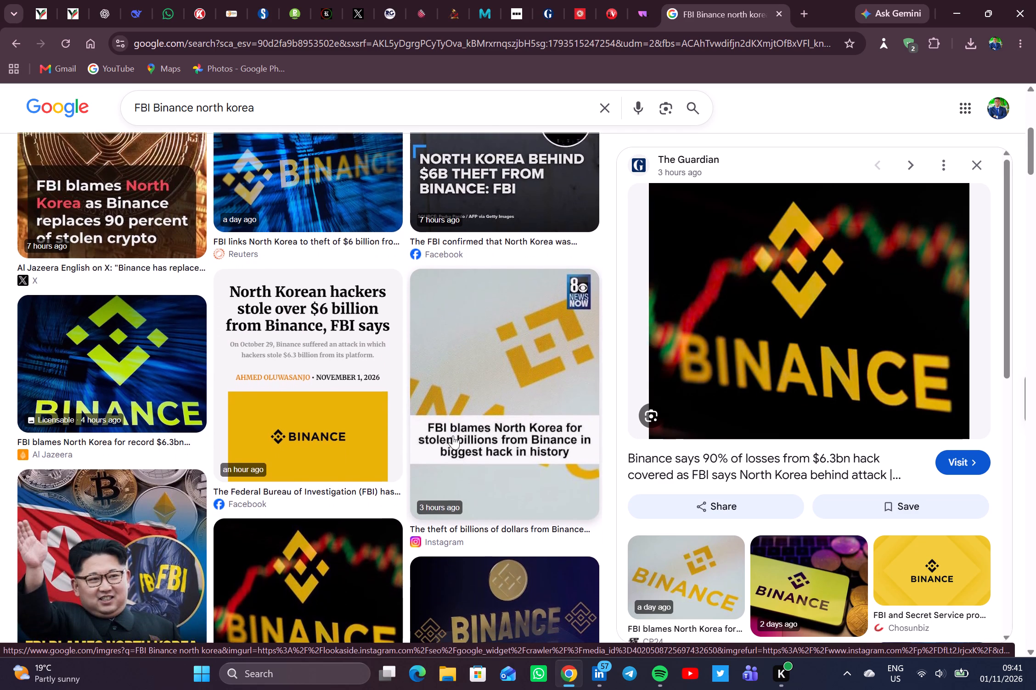
pyautogui.scroll(-3, 453, 435)
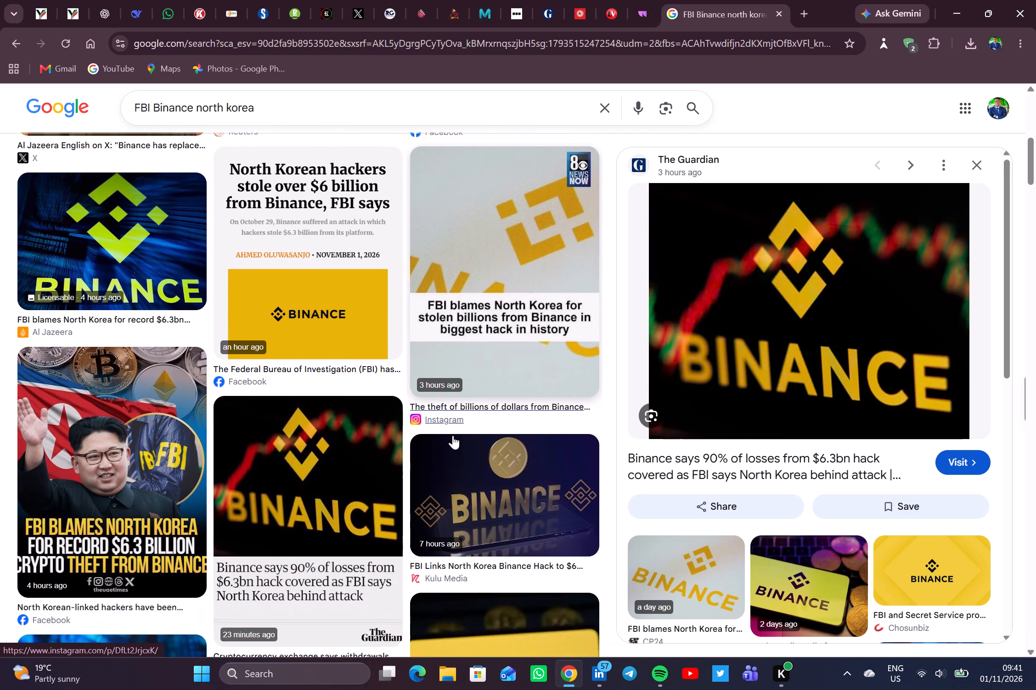
pyautogui.scroll(-1, 453, 435)
pyautogui.click(479, 460)
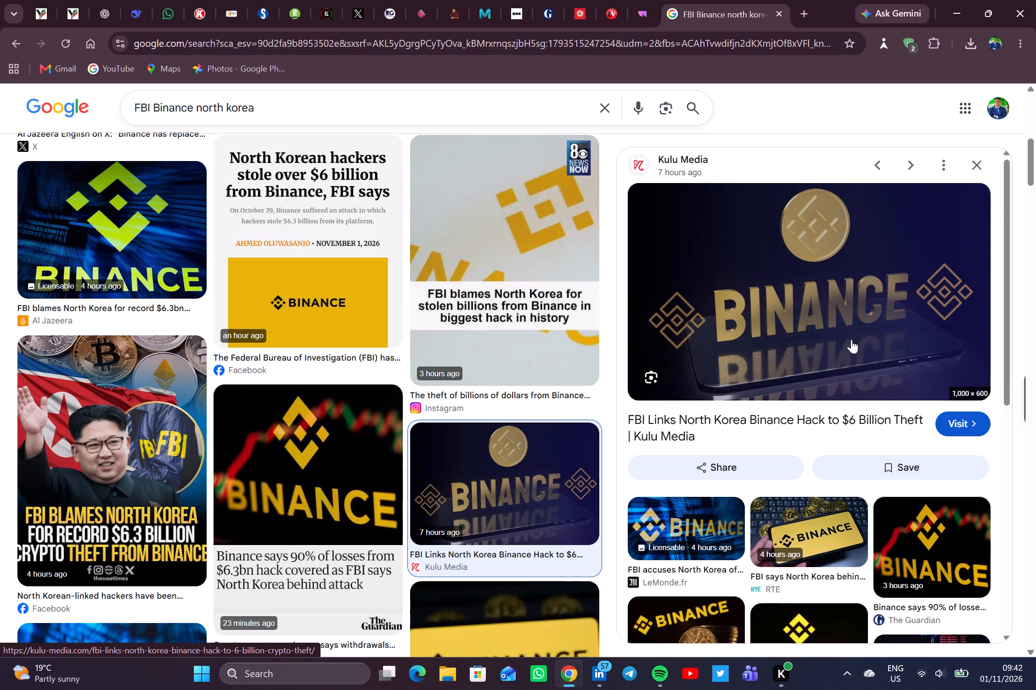
pyautogui.rightClick(828, 298)
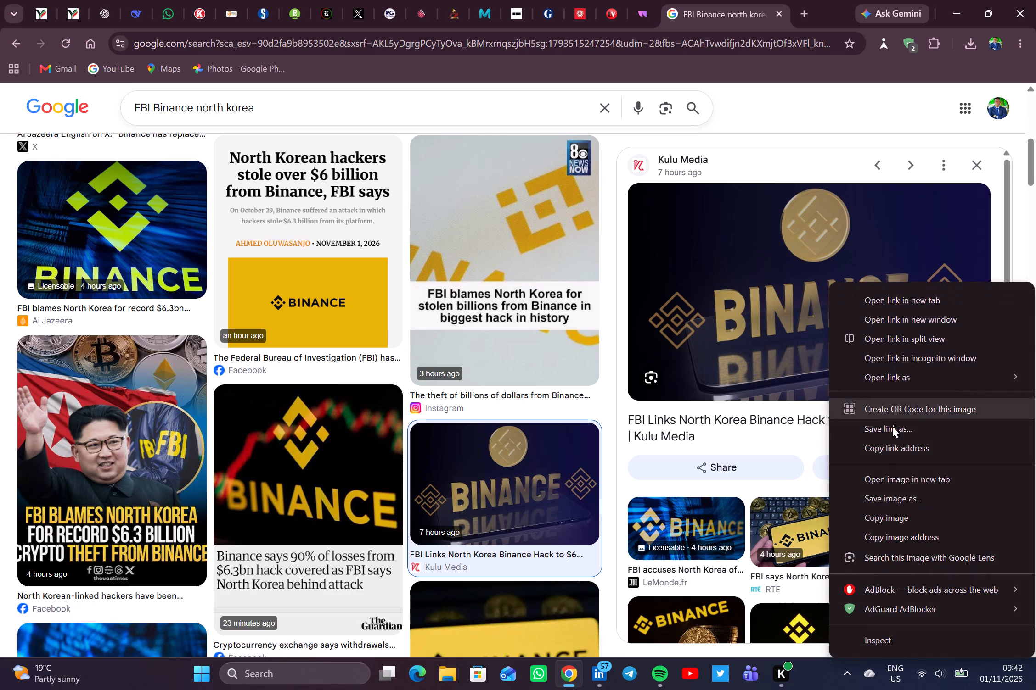
pyautogui.click(883, 494)
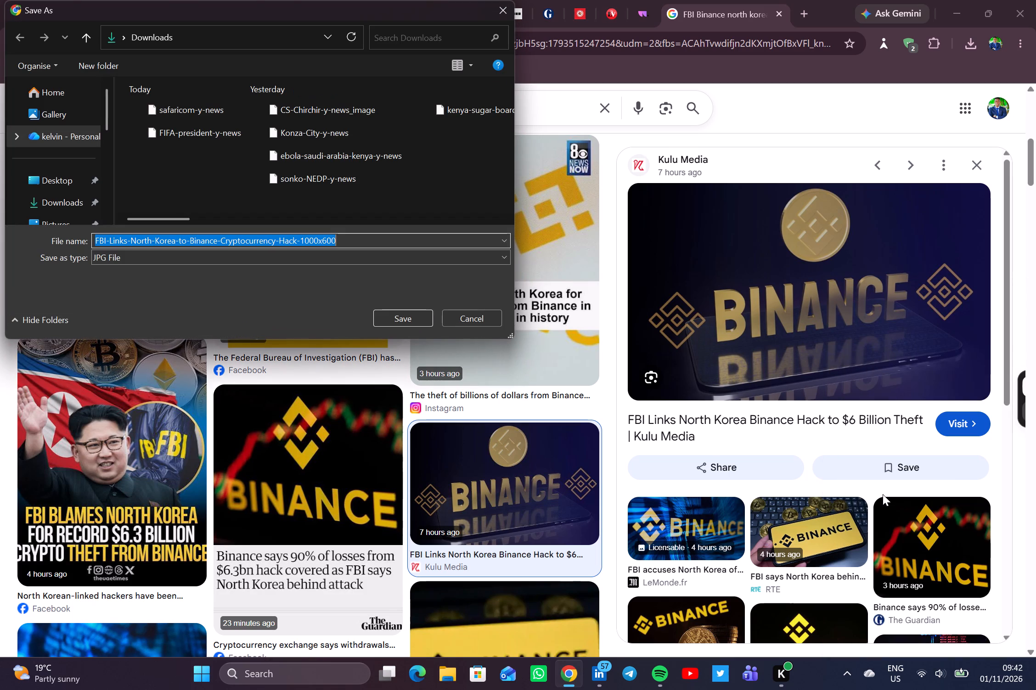
pyautogui.write('bina')
pyautogui.write('nce')
pyautogui.press('-')
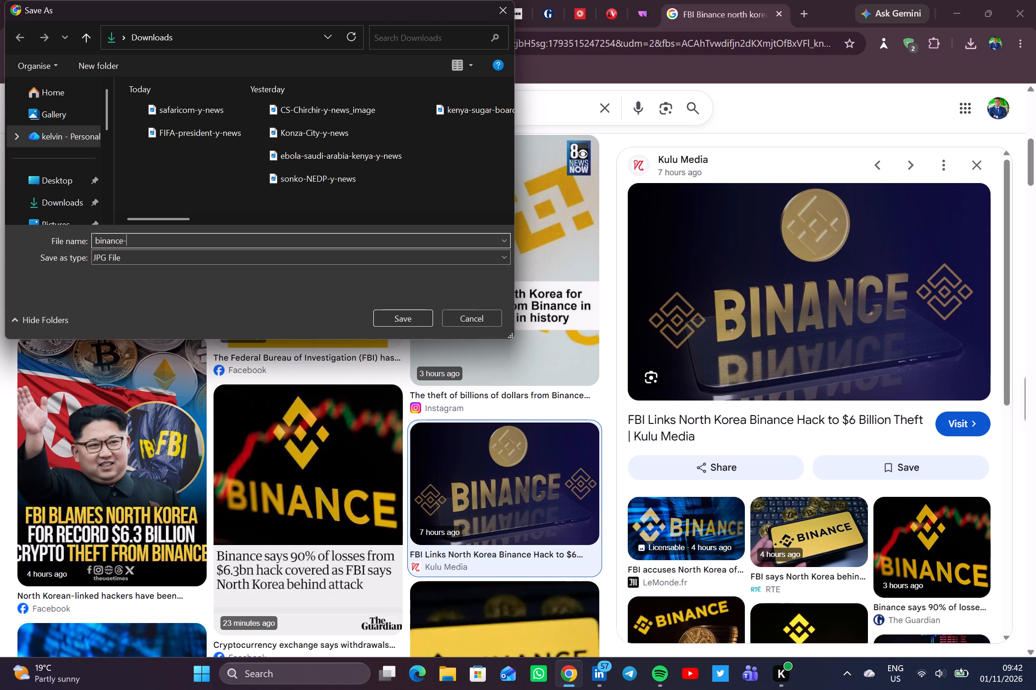
pyautogui.write('FBI-')
pyautogui.press('n')
pyautogui.write('orth-korea-y-news')
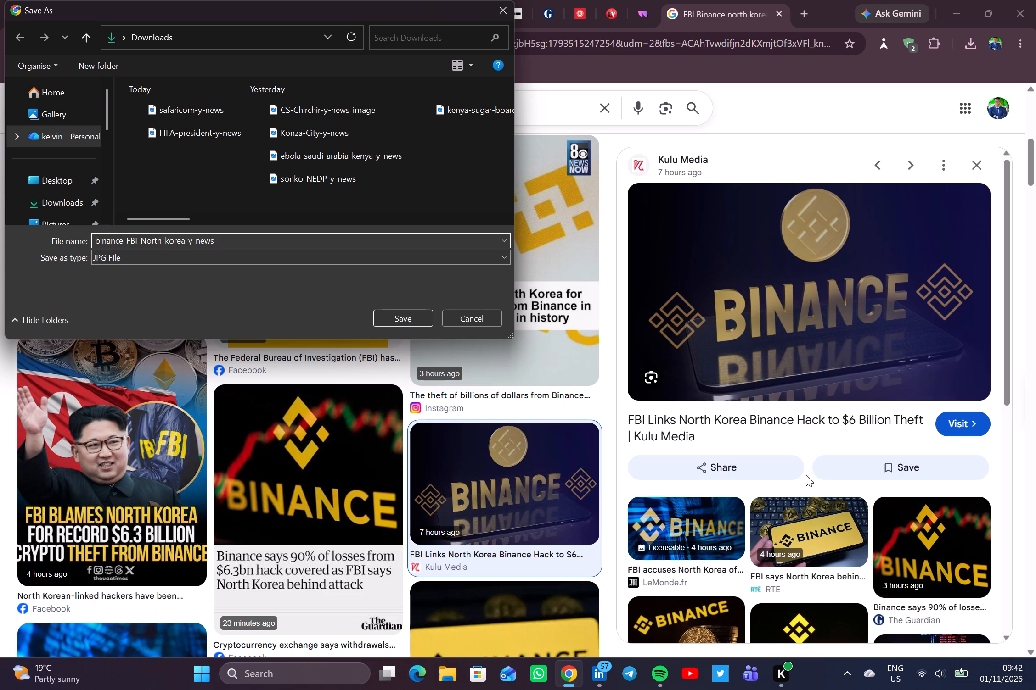
pyautogui.click(409, 312)
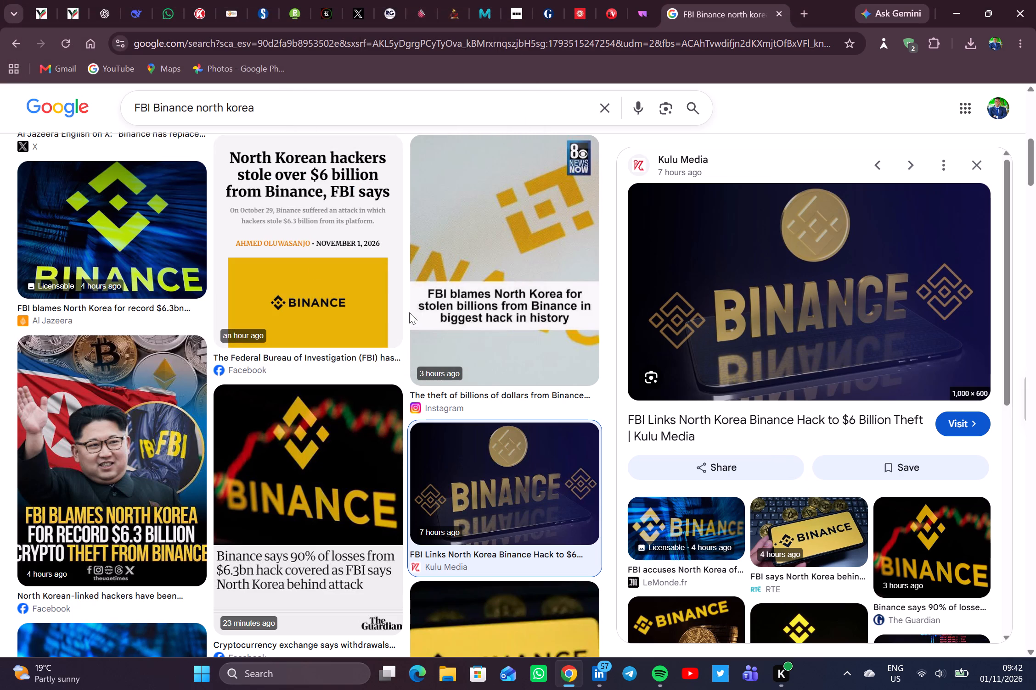
pyautogui.click(64, 27)
pyautogui.doubleClick(64, 27)
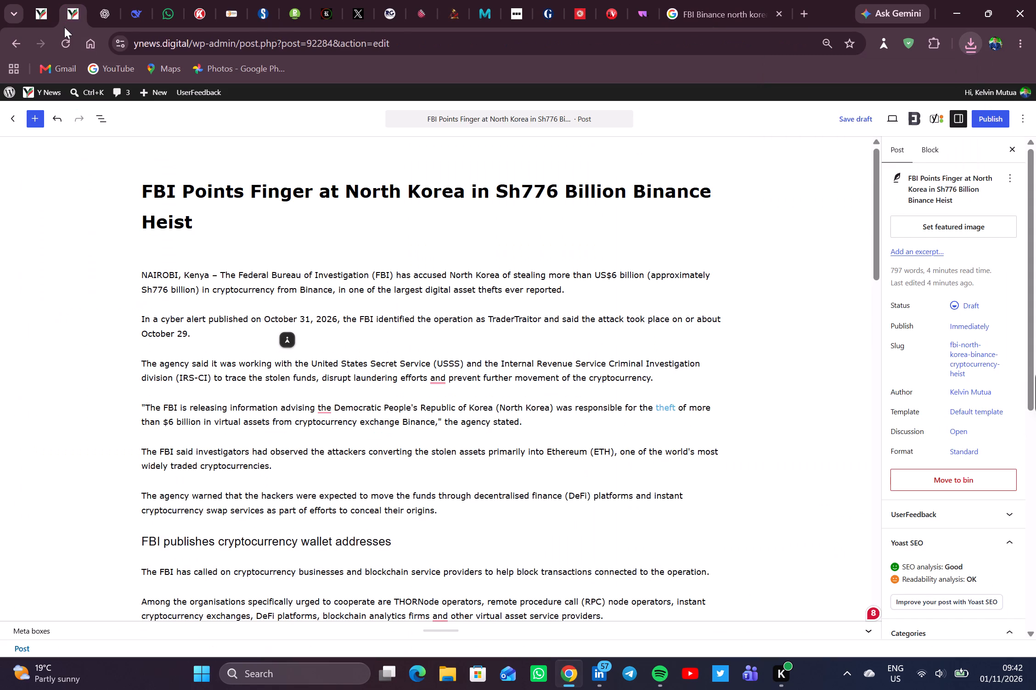
pyautogui.click(963, 228)
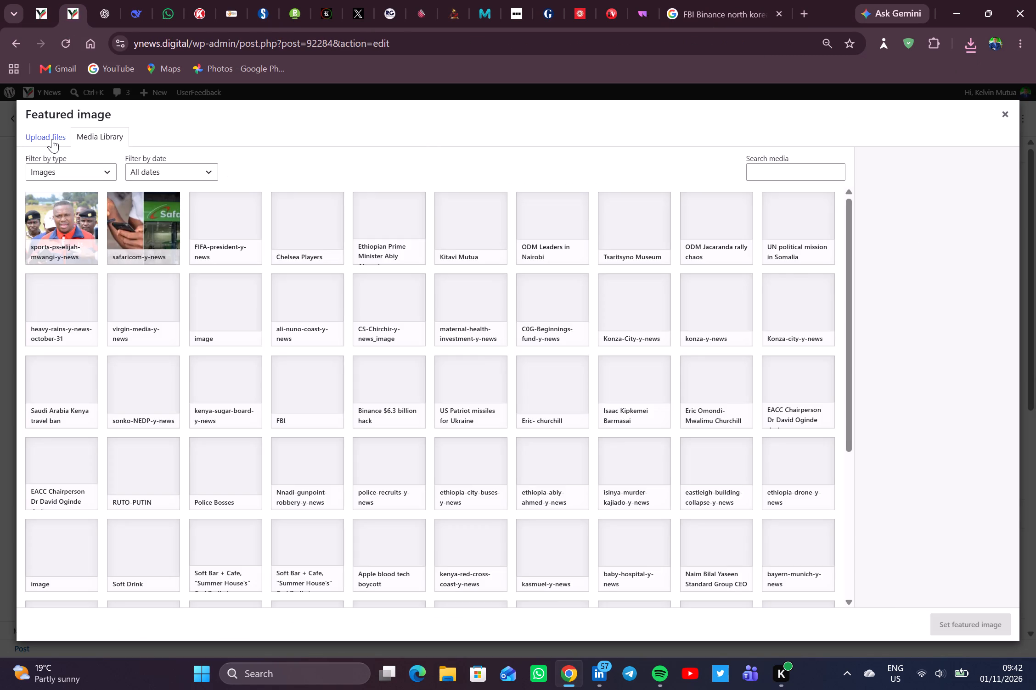
pyautogui.click(52, 139)
pyautogui.click(497, 351)
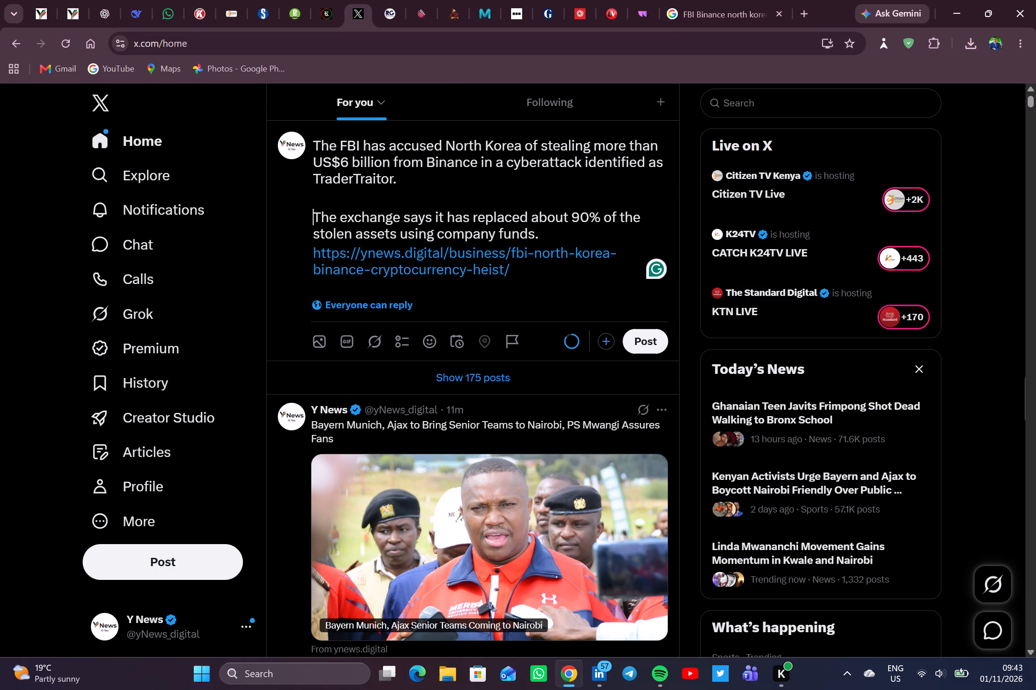
pyautogui.click(314, 138)
pyautogui.hotkey('ctrl', 'v')
pyautogui.press('Return')
pyautogui.press('Return')
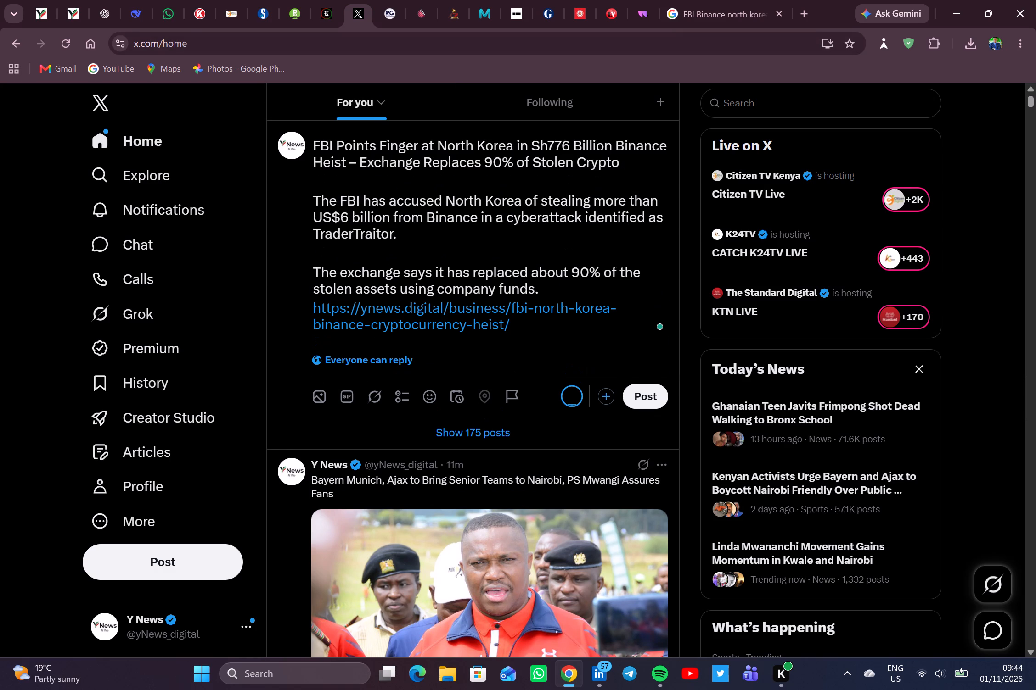
pyautogui.click(638, 399)
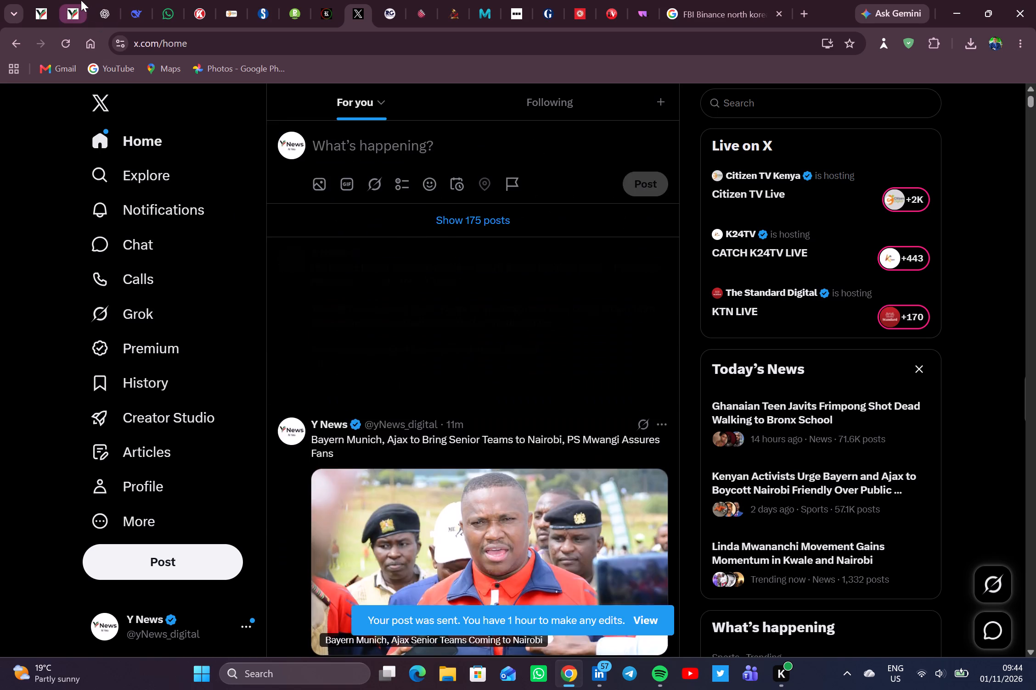
# Open the News section of The Star's website to look for the next story.
pyautogui.click(81, 0)
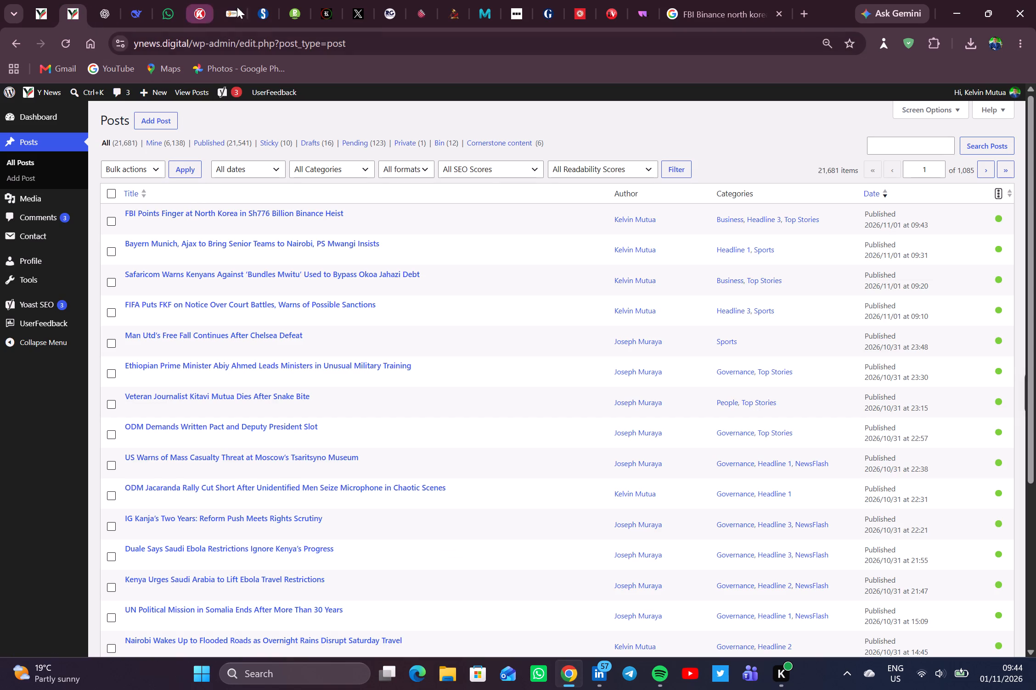
pyautogui.click(270, 7)
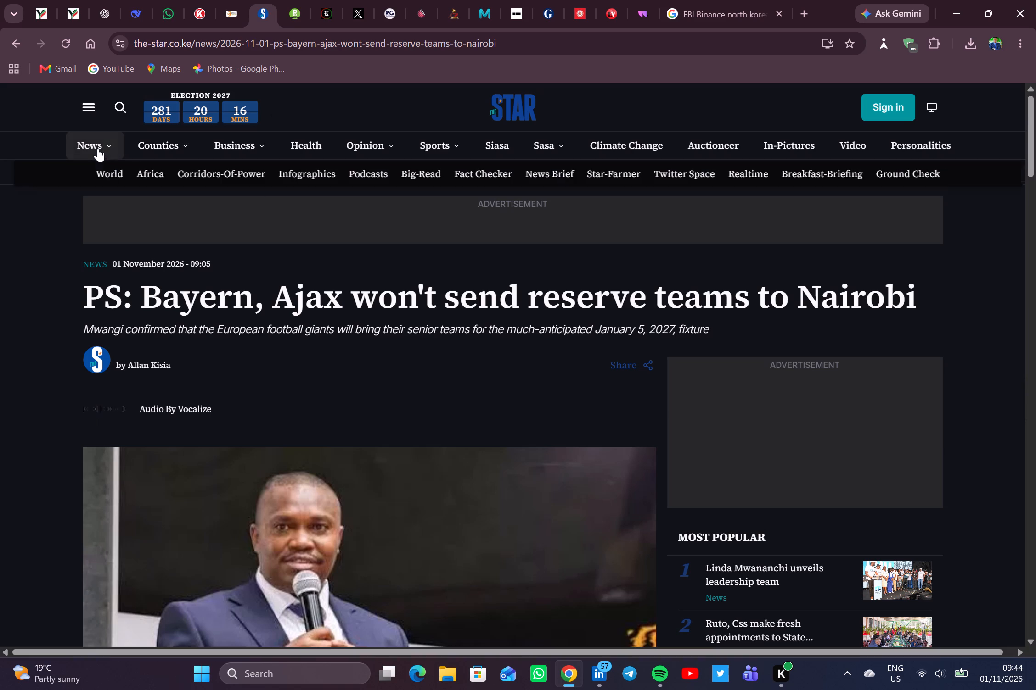
pyautogui.click(98, 148)
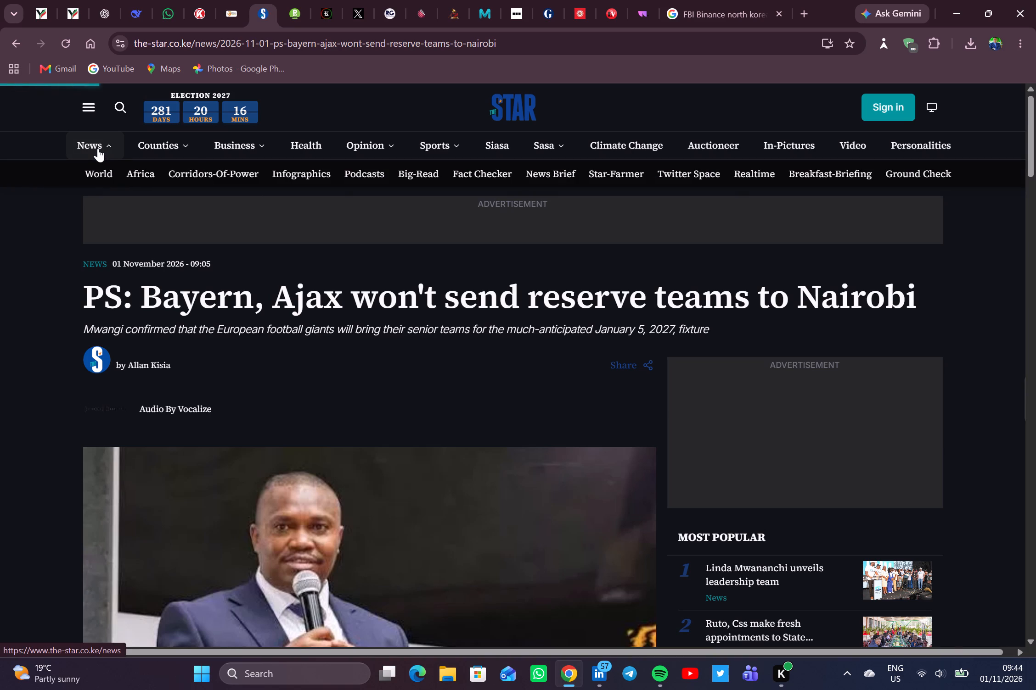